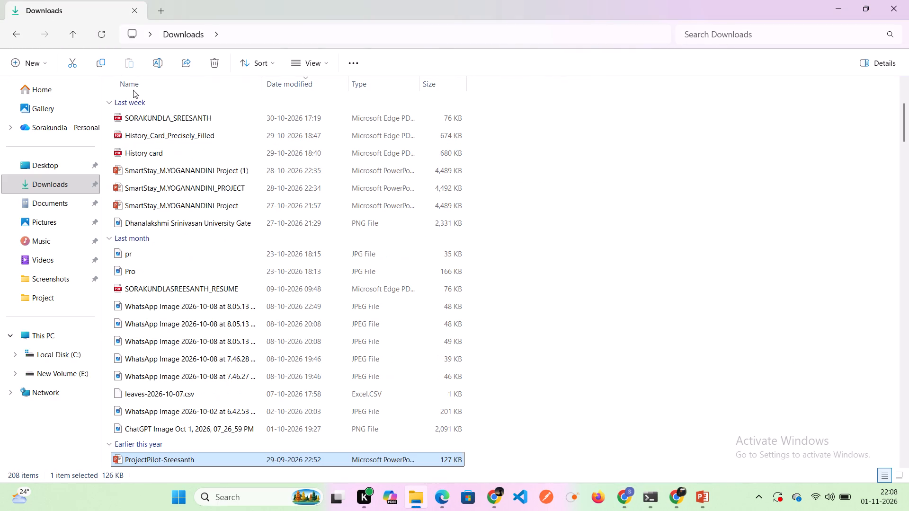
scroll(192, 118, "up", 14)
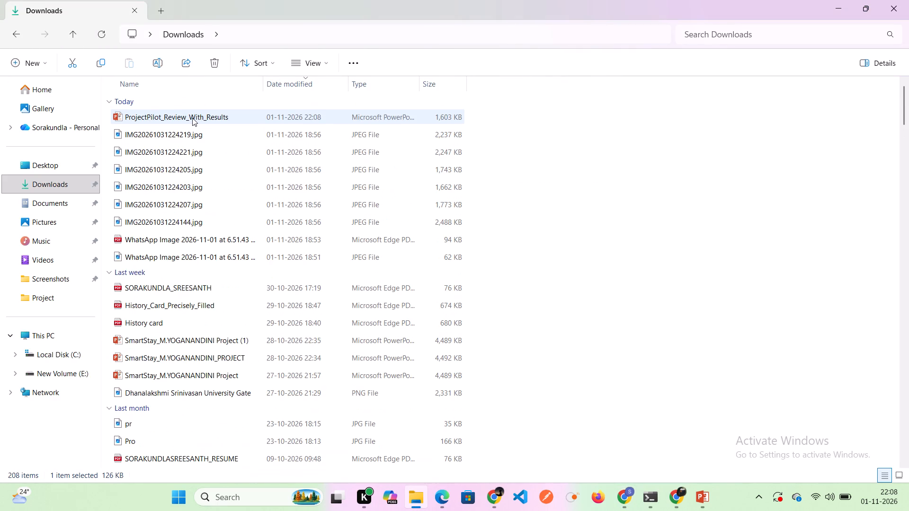
double_click(192, 118)
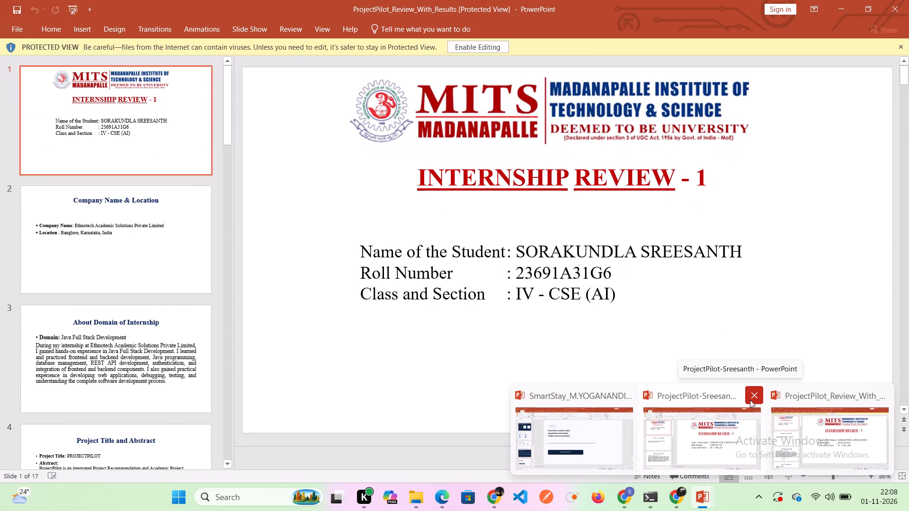
Close the older ProjectPilot presentation and bring the ProjectPilot_Review_With_Results deck to the front.
left_click(750, 400)
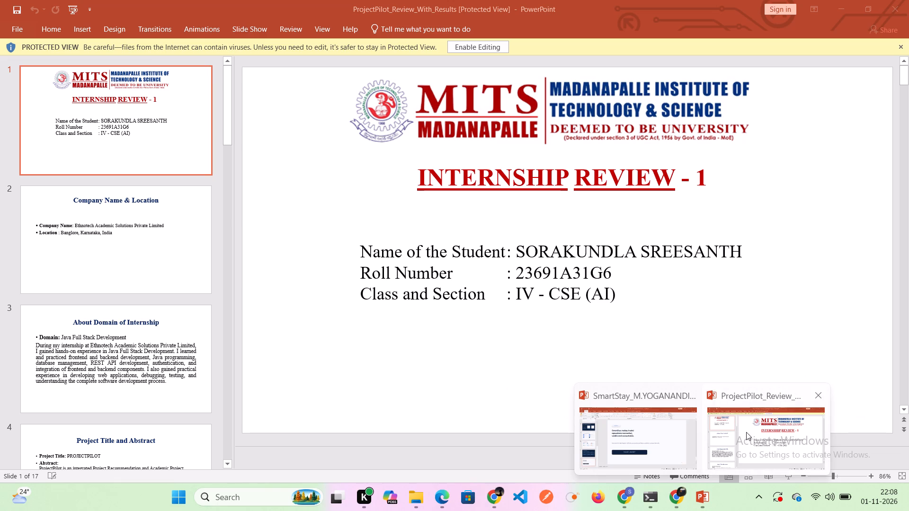
left_click(754, 442)
Skim the downloaded deck, then review its slides from the title slide to About the Project.
scroll(620, 369, "down", 7)
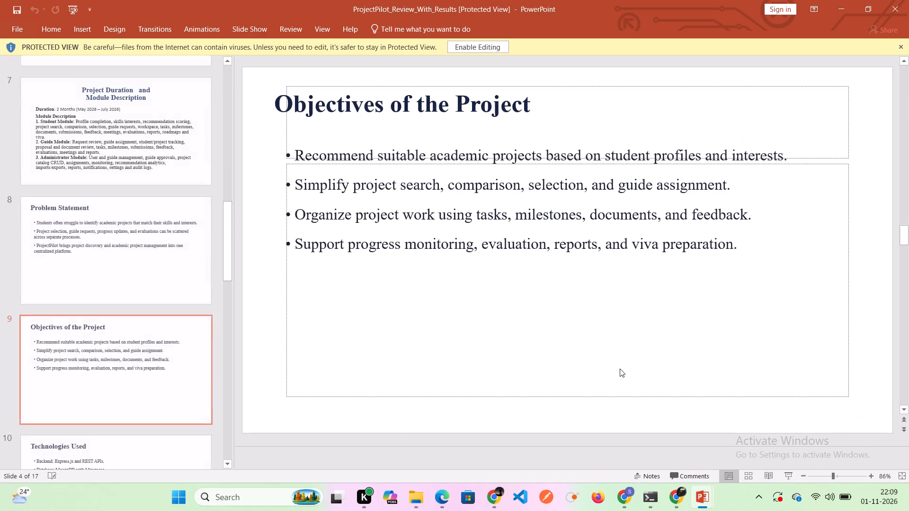
scroll(620, 369, "down", 11)
scroll(620, 369, "up", 16)
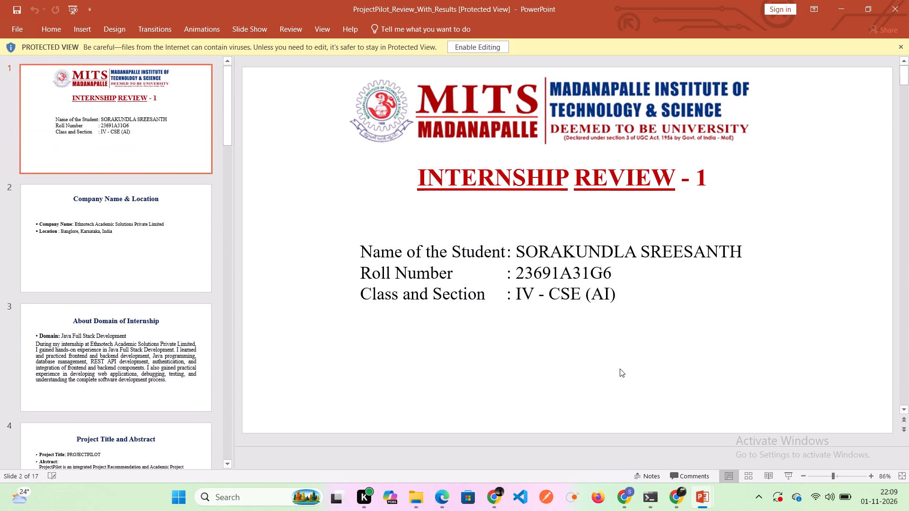
scroll(620, 369, "up", 8)
key("Right")
key("Right")
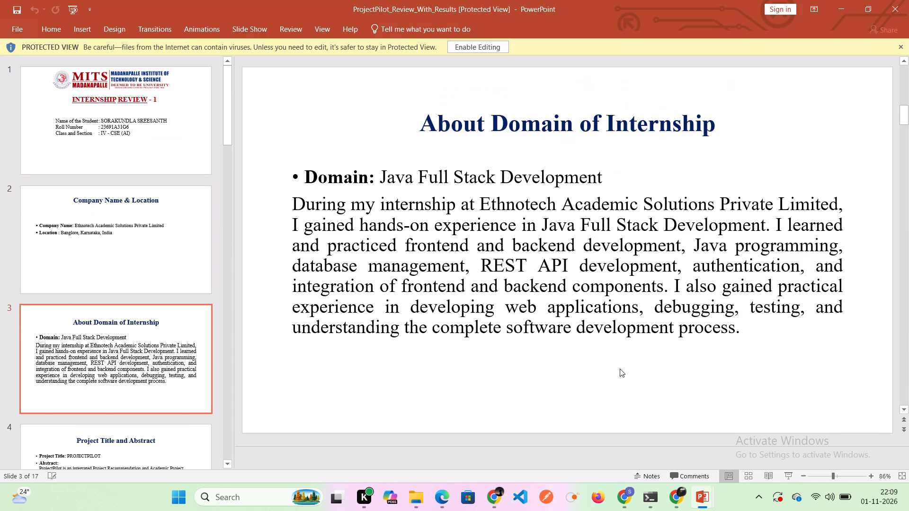
key("Right")
key("Right")
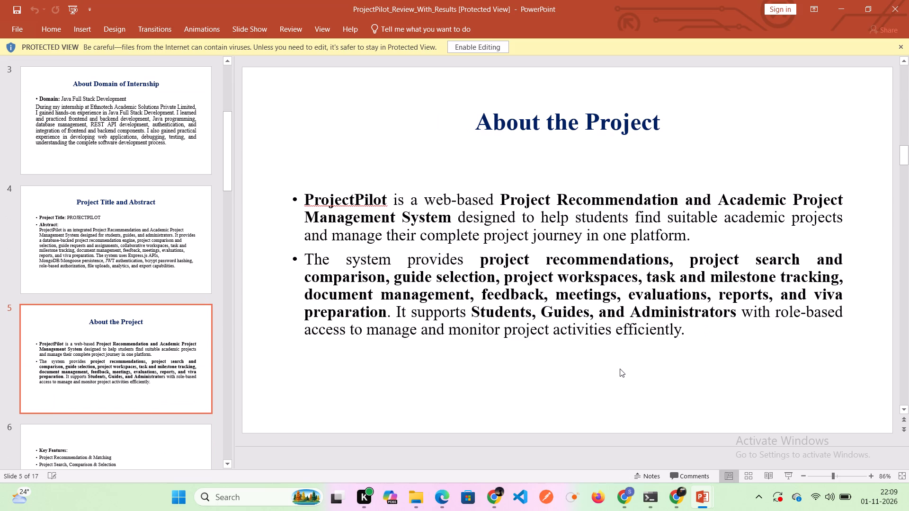
Enable editing for the ProjectPilot_Review_With_Results presentation.
left_click(482, 50)
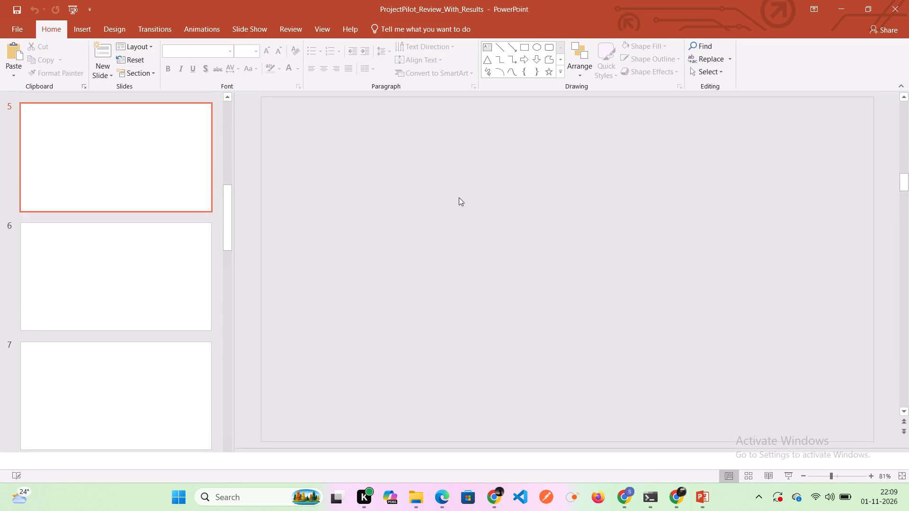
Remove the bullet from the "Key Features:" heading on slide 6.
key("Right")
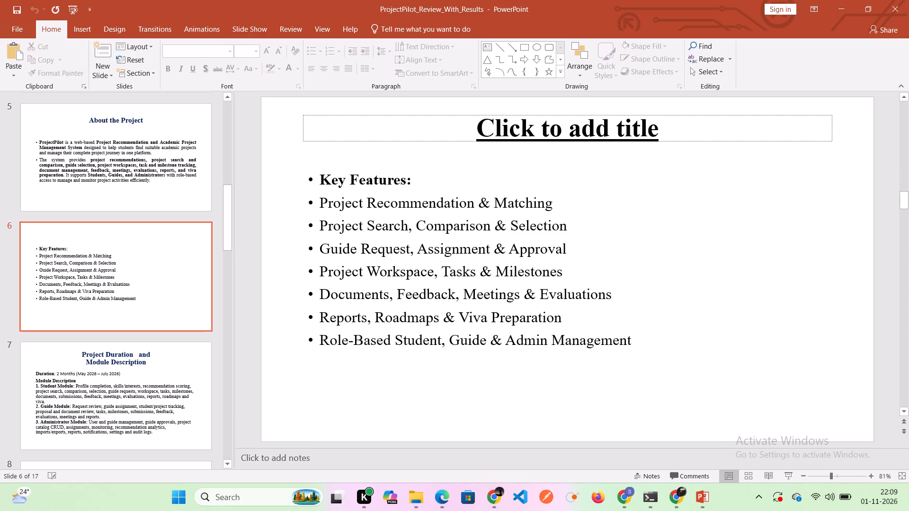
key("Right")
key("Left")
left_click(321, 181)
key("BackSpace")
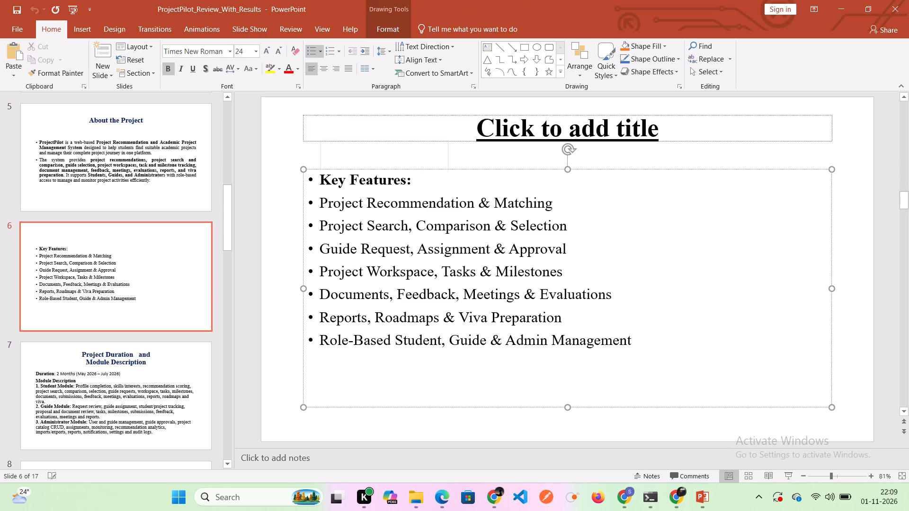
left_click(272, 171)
Review the slides from Project Title and Abstract through Technologies Used.
key("Left")
key("Left")
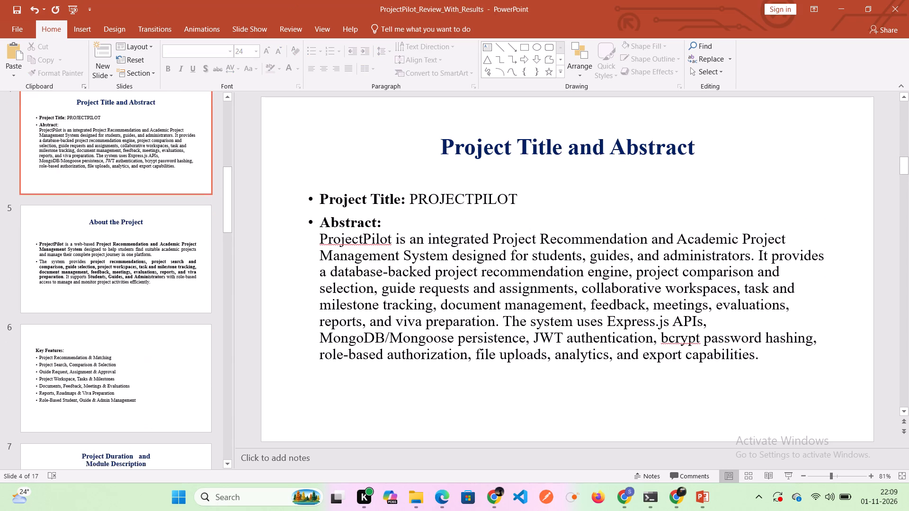
key("Right")
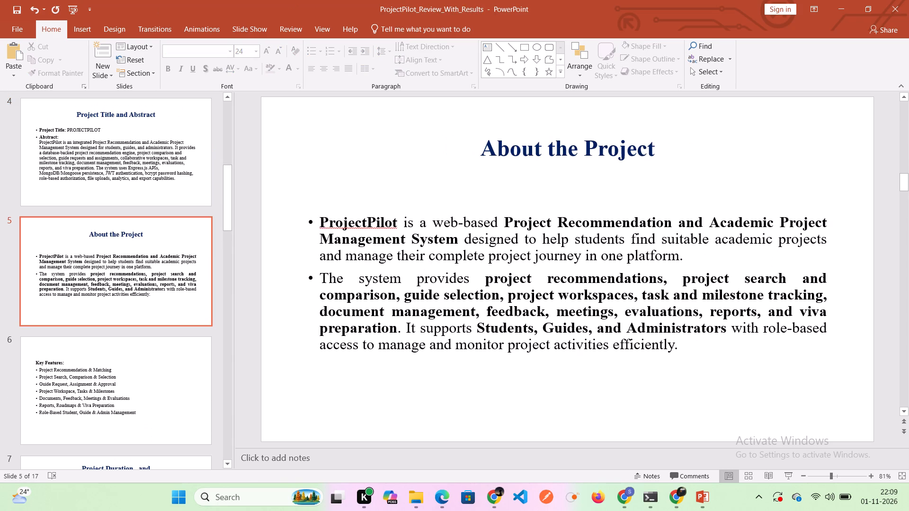
key("Right")
key("Right")
key("Right")
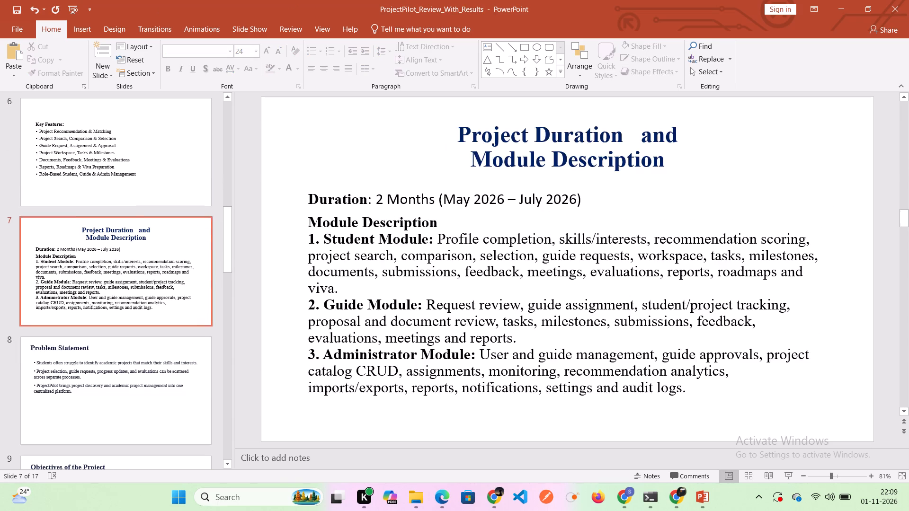
key("Right")
key("Right")
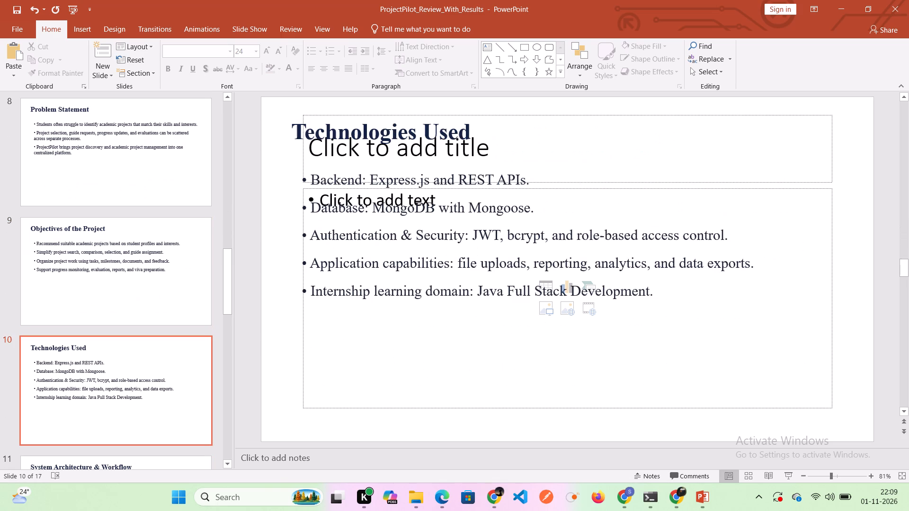
Check the overlapping placeholders on Technologies Used and examine the following slides up to the Results slides, returning to Advantages & Future Scope.
left_click(255, 208)
left_click(283, 221)
left_click(283, 221)
left_click(900, 280)
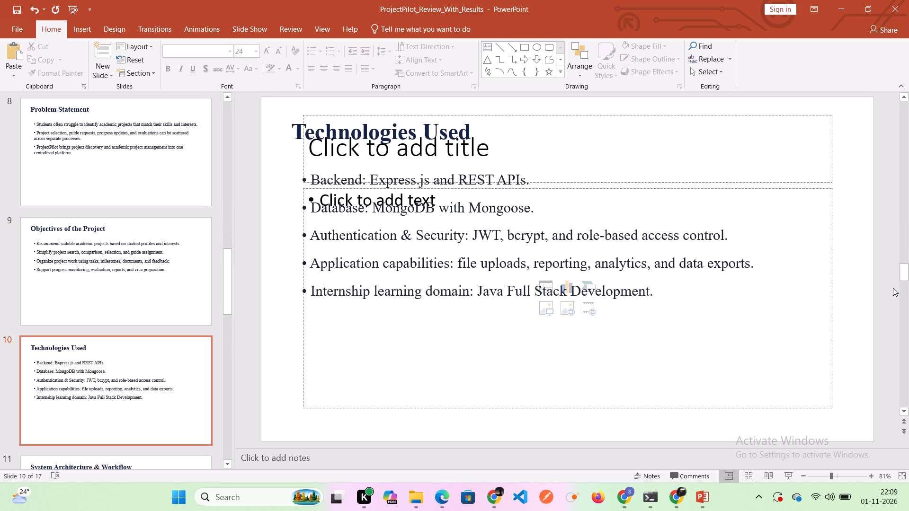
triple_click(893, 288)
key("Right")
key("Right")
key("Right")
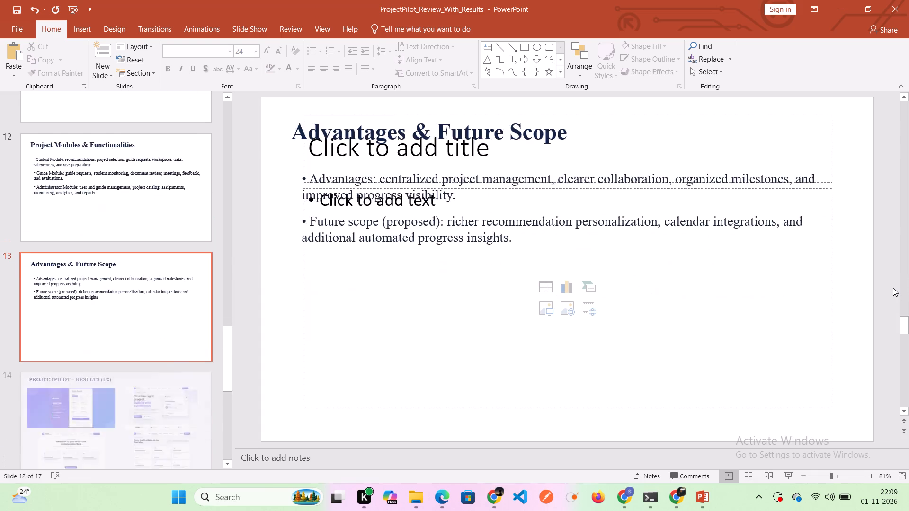
key("Right")
key("Right")
key("Left")
key("Left")
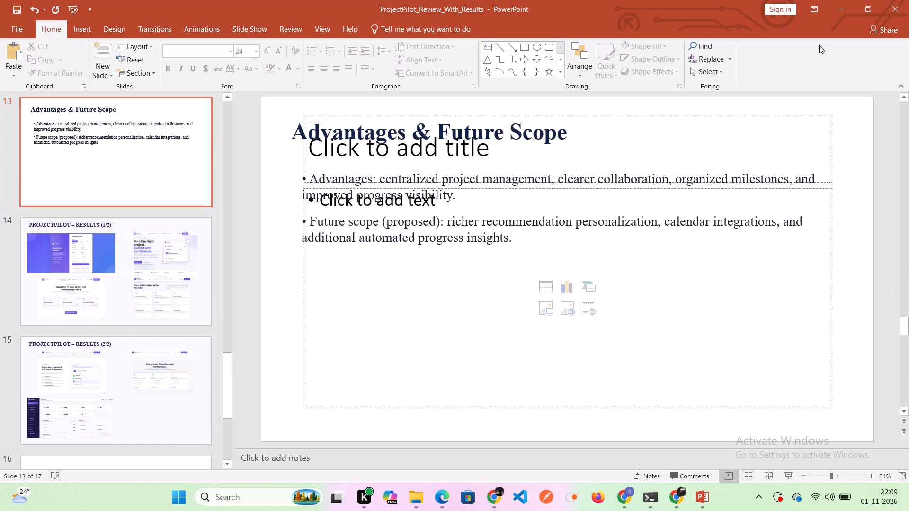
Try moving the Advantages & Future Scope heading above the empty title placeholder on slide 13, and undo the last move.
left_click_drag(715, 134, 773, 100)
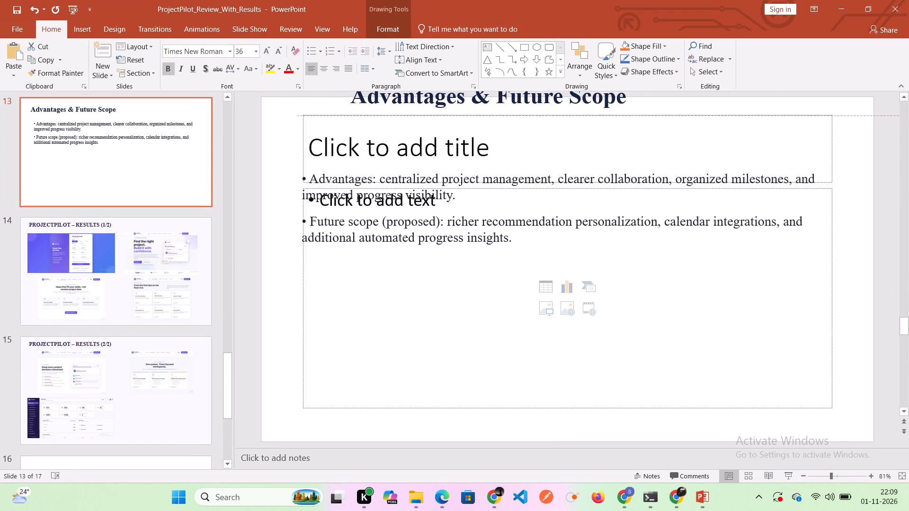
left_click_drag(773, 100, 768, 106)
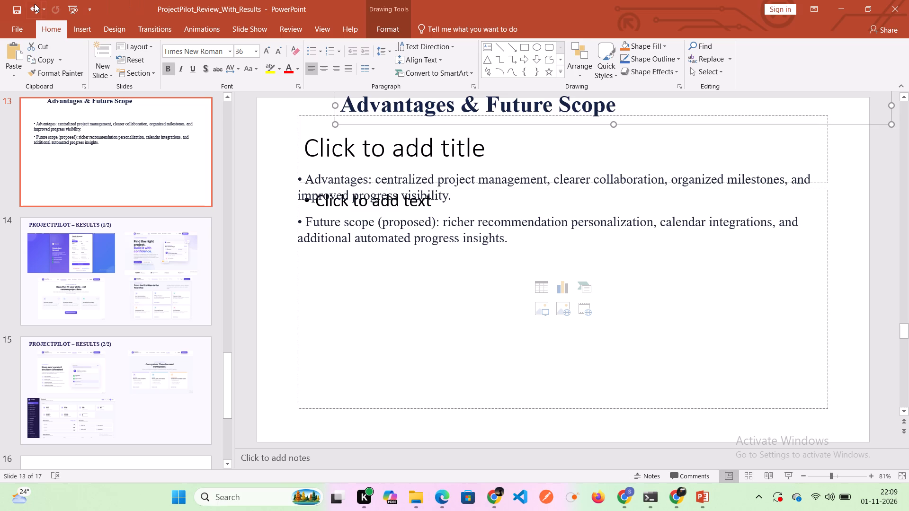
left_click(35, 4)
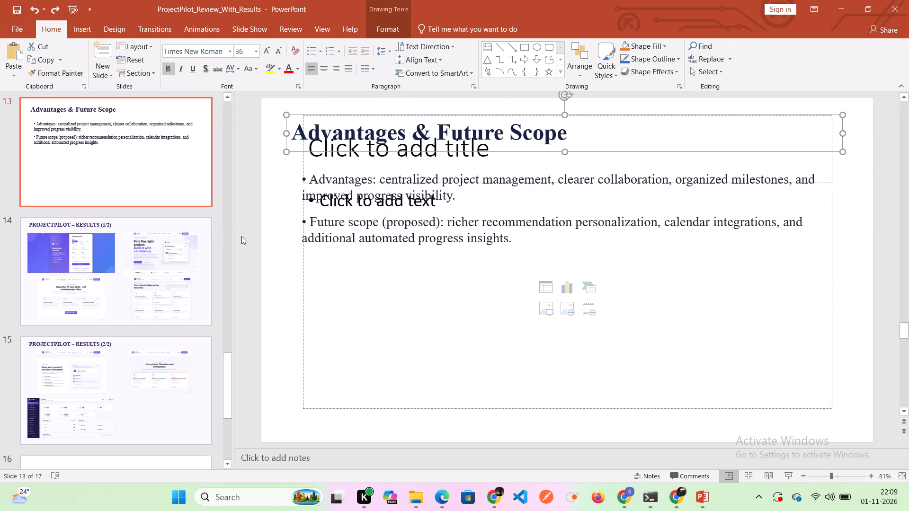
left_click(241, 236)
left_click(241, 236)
Close the presentation without saving the changes and reopen ProjectPilot_Review_With_Results from Downloads.
left_click(110, 252)
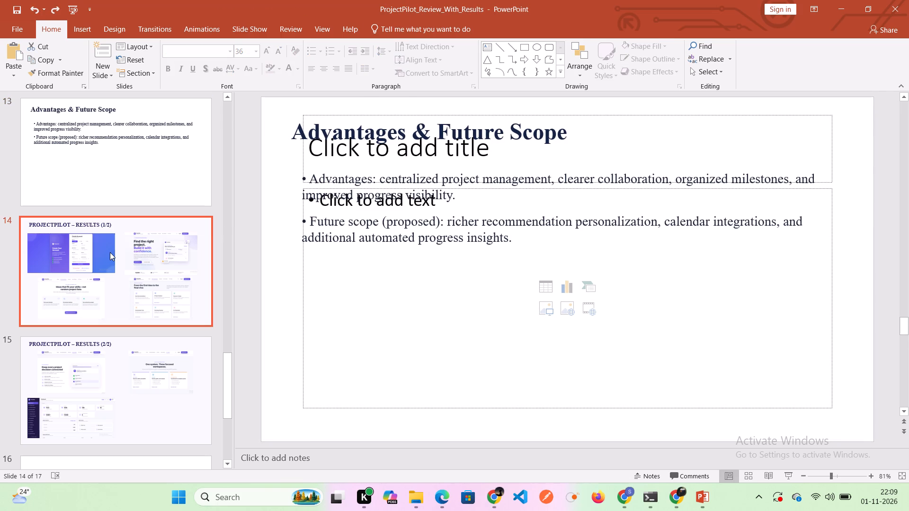
left_click(98, 172)
scroll(98, 172, "up", 4)
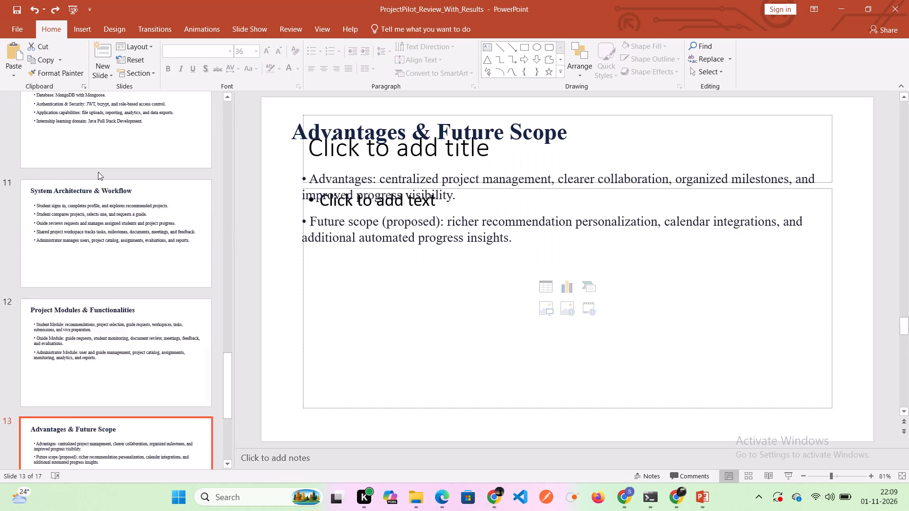
scroll(98, 172, "up", 11)
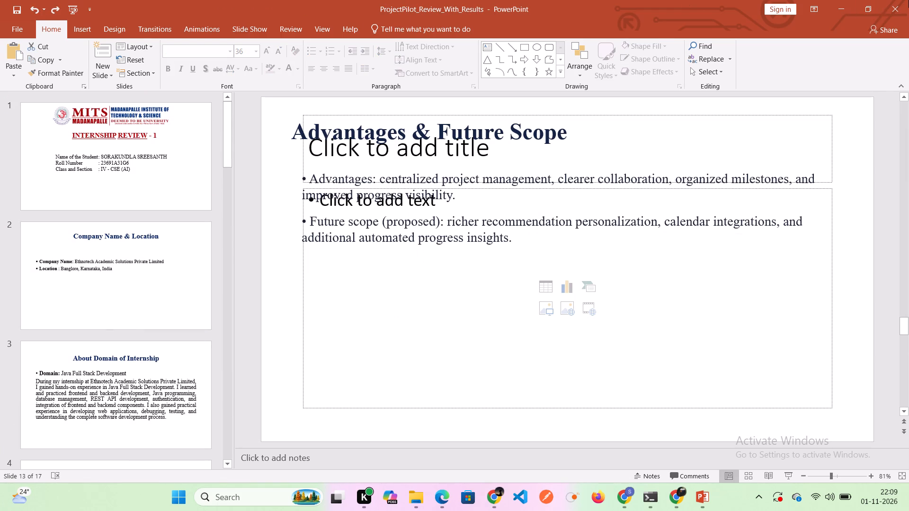
left_click(908, 0)
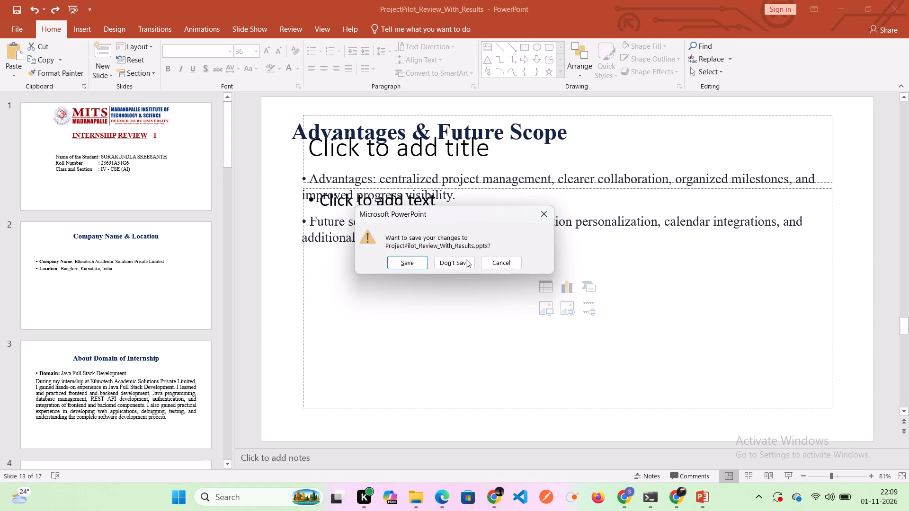
left_click(466, 259)
double_click(270, 118)
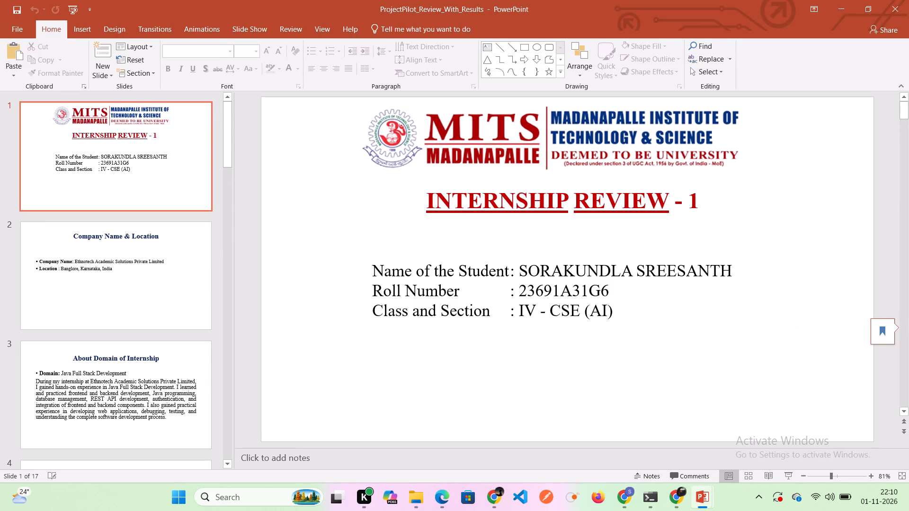
Page through the reopened deck from the title slide to Objectives of the Project and return to the Problem Statement slide.
key("Right")
key("Right")
key("Right")
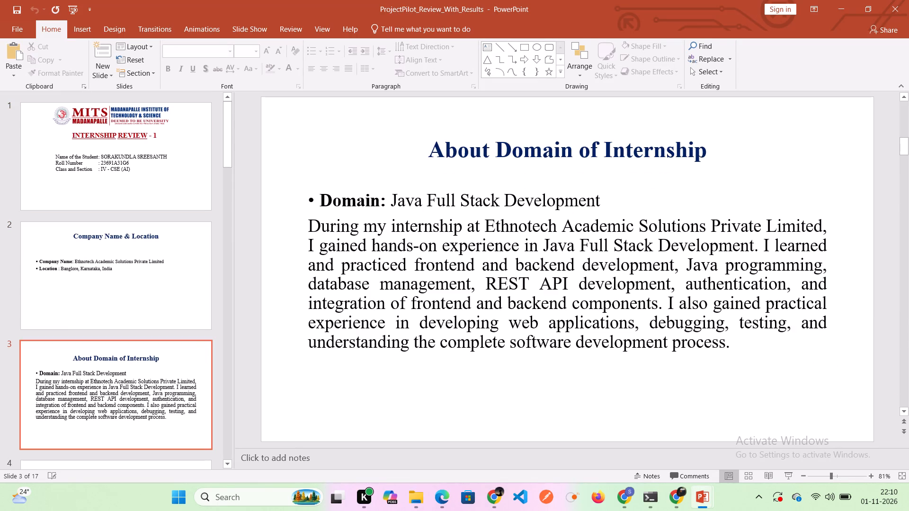
key("Right")
key("Right")
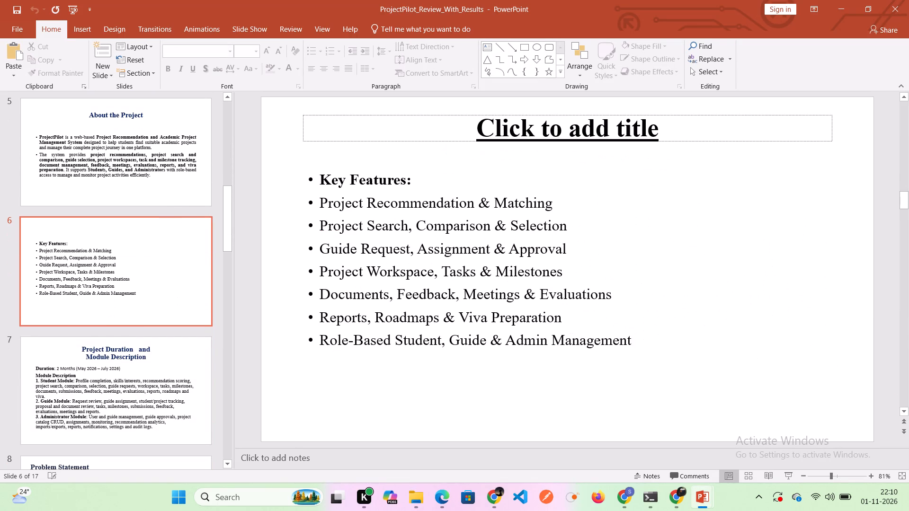
key("Right")
key("Right")
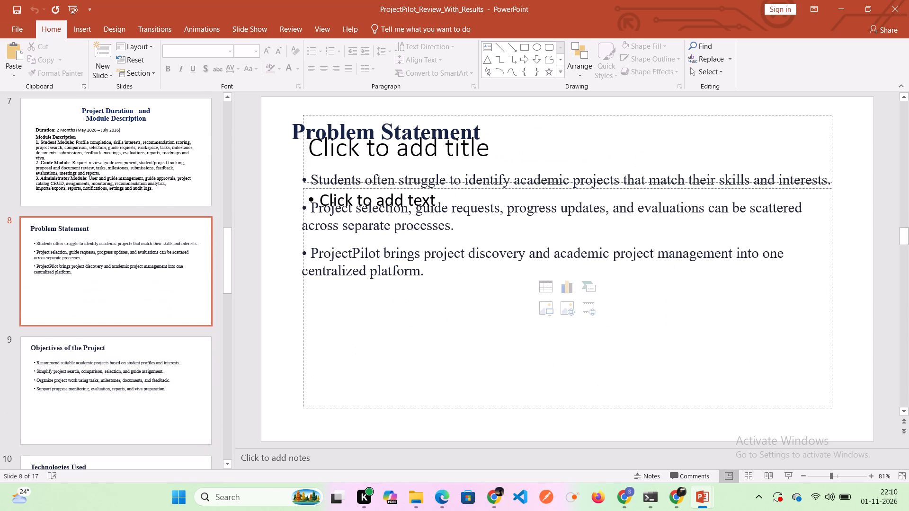
key("Right")
key("Left")
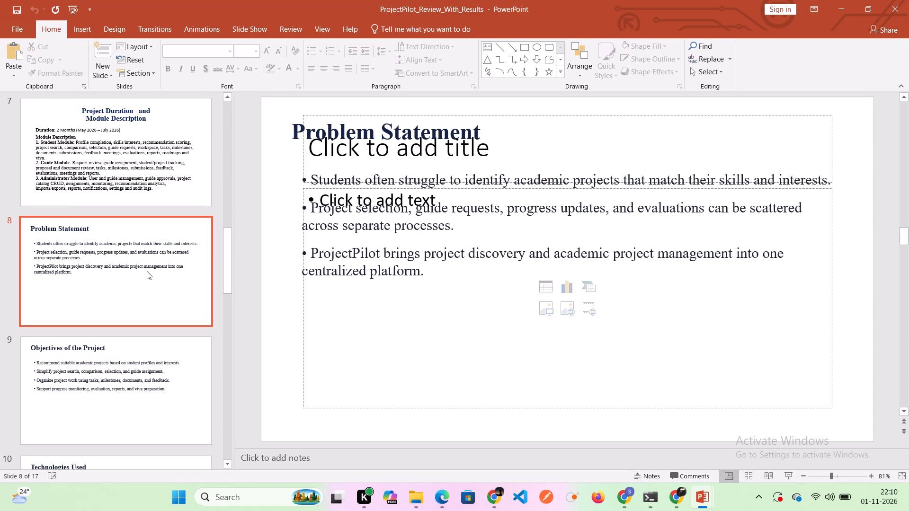
Cut the Problem Statement slide out of the deck.
key("Delete")
right_click(169, 280)
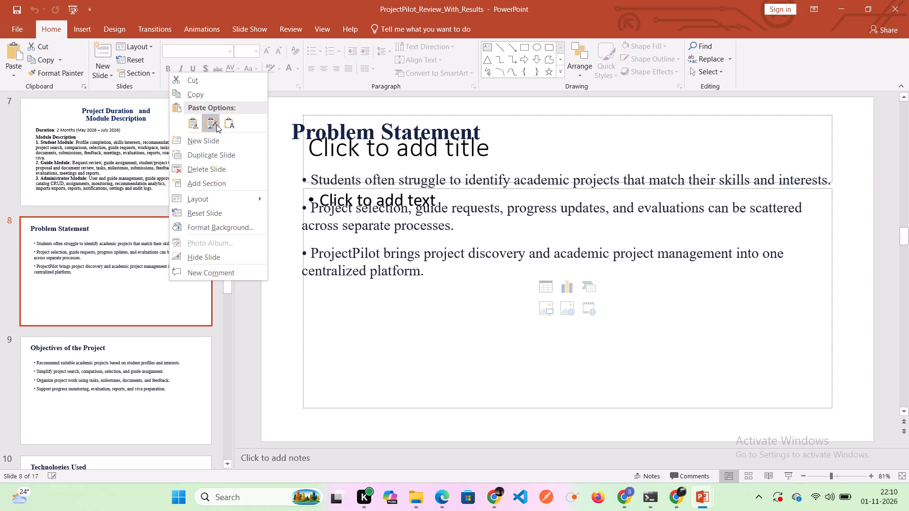
left_click(236, 80)
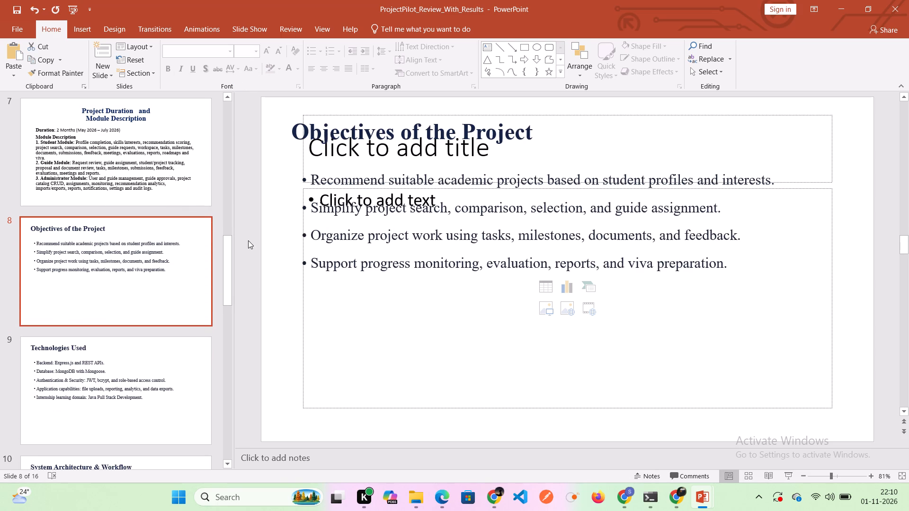
Page through the slides from Objectives of the Project to both Results slides, returning to Results (1/2).
key("Right")
key("Right")
key("Down")
key("Down")
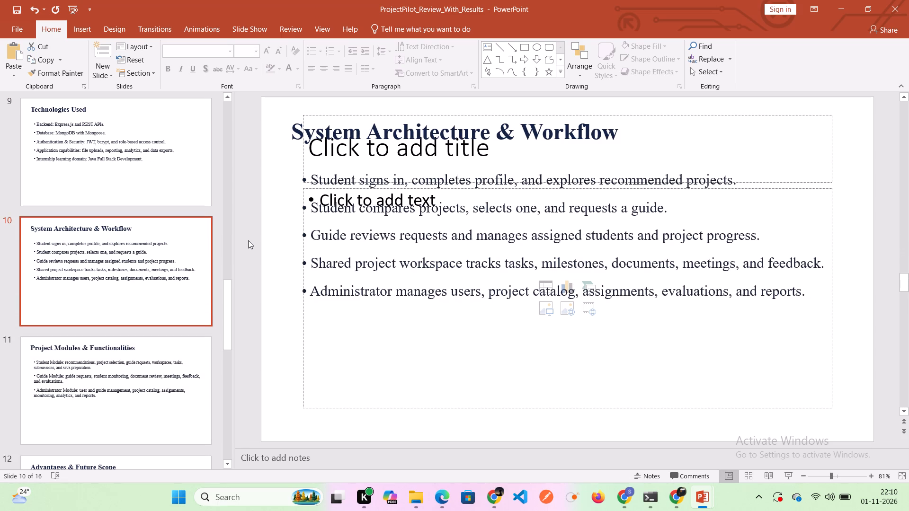
key("Down")
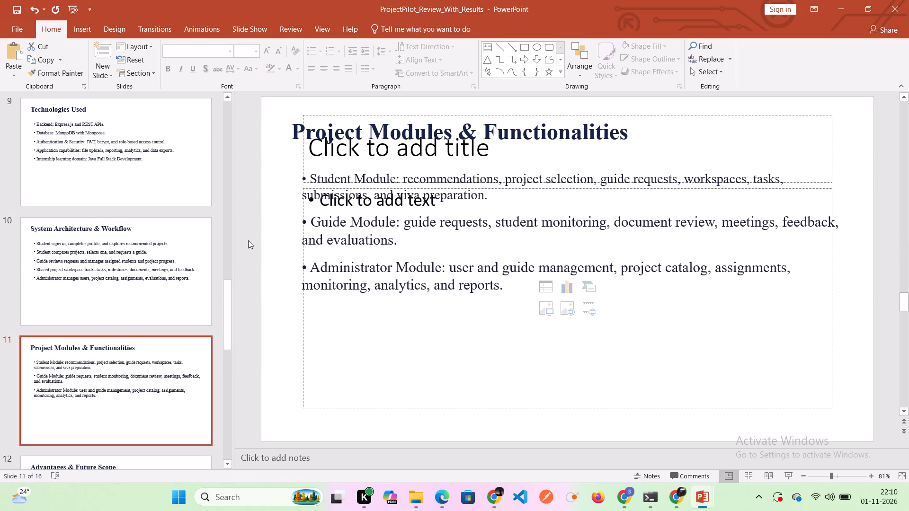
key("Down")
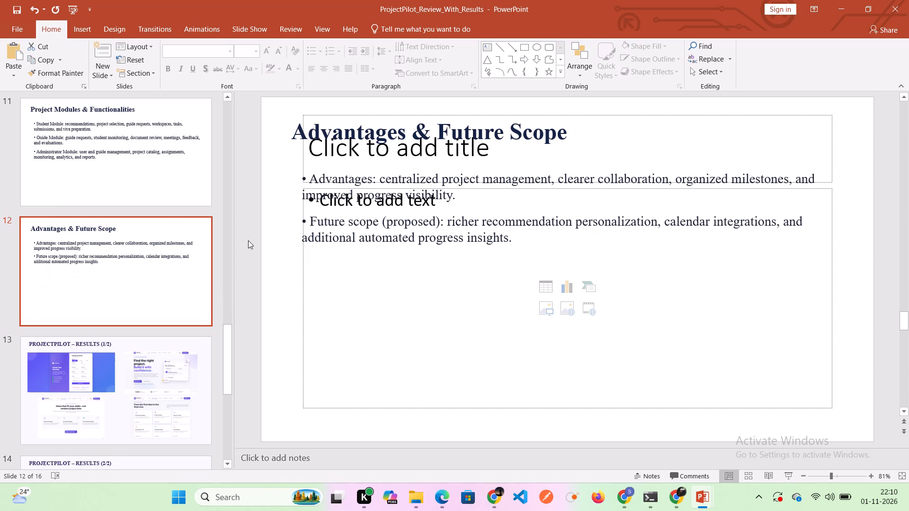
key("Down")
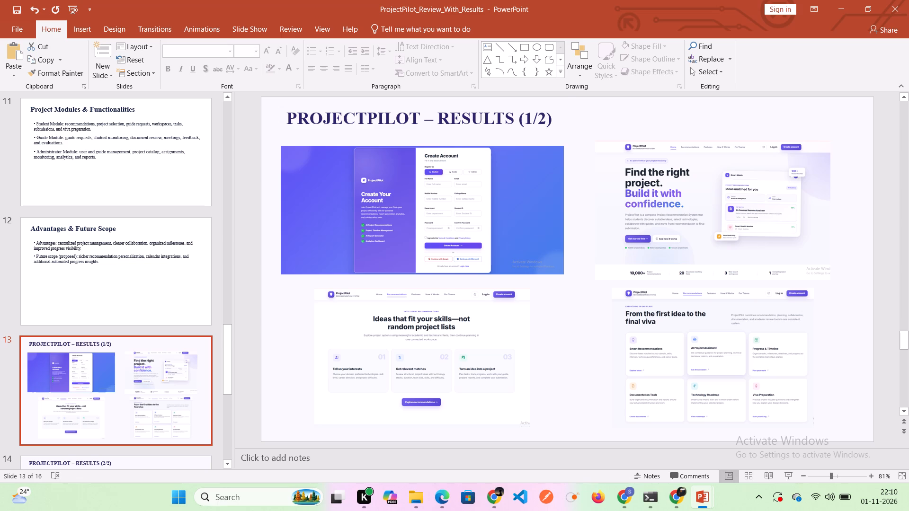
left_click(546, 116)
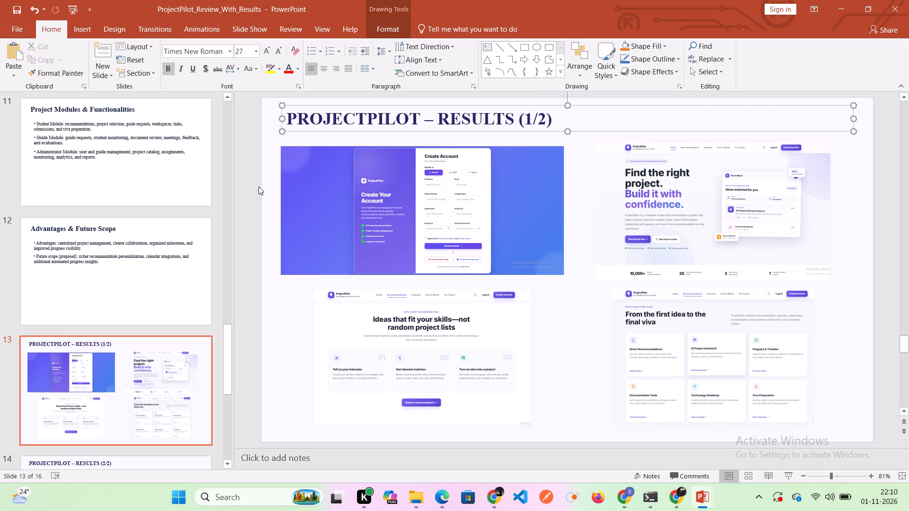
left_click(252, 189)
key("Right")
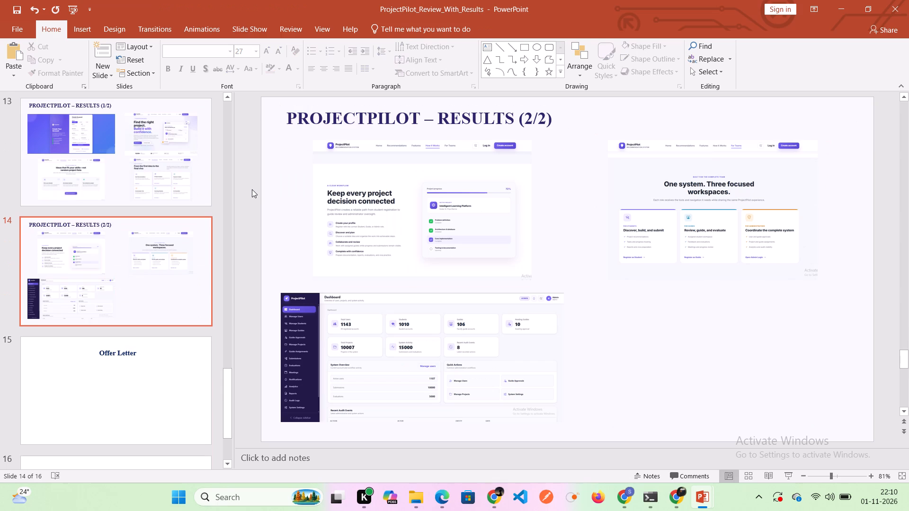
key("Left")
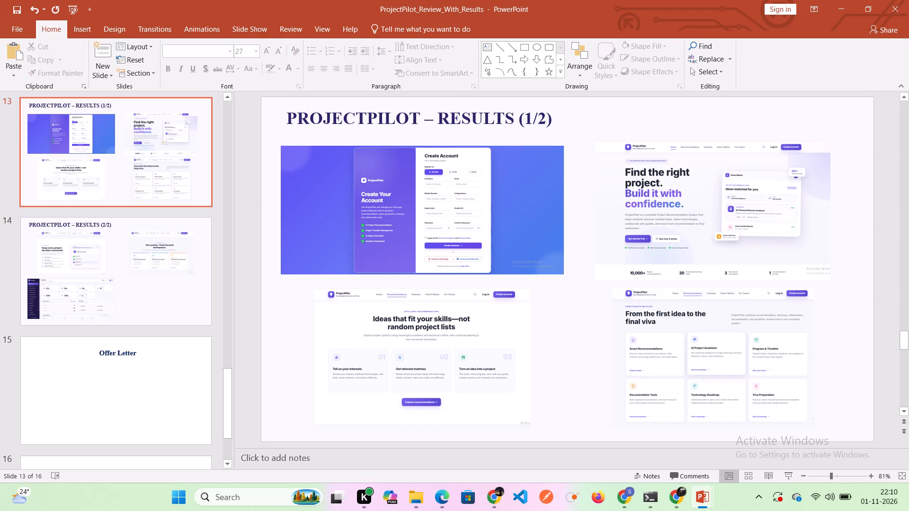
Delete the "(1/2)" numbering from the end of the PROJECTPILOT – RESULTS title on slide 13.
left_click(562, 120)
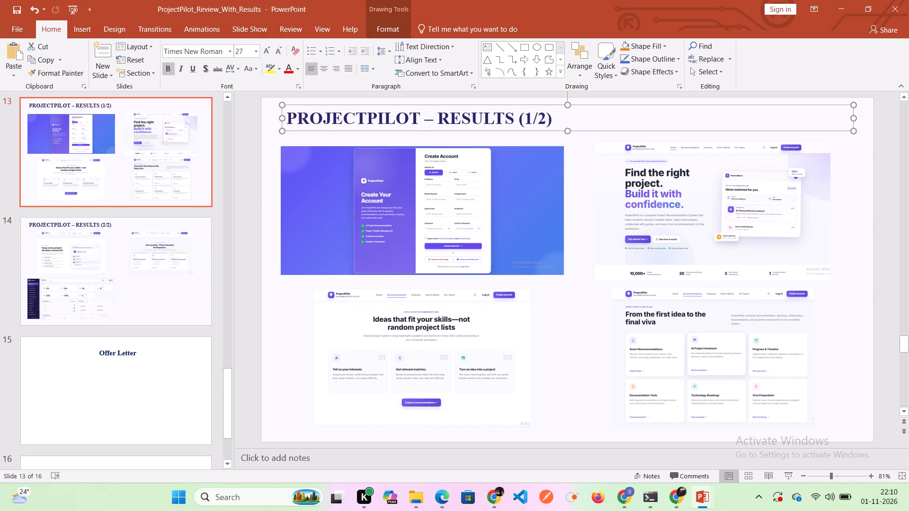
left_click(555, 120)
left_click(559, 118)
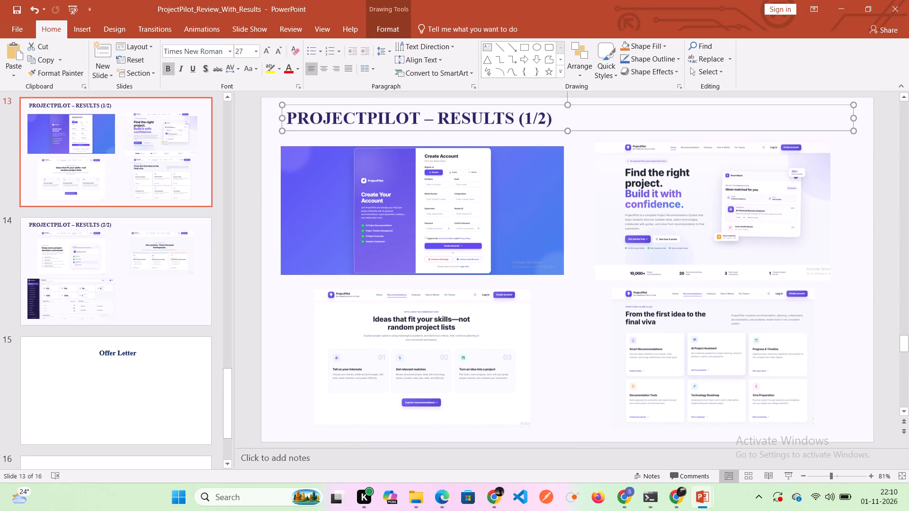
left_click(542, 118)
key("Right")
key("Right")
key("Right")
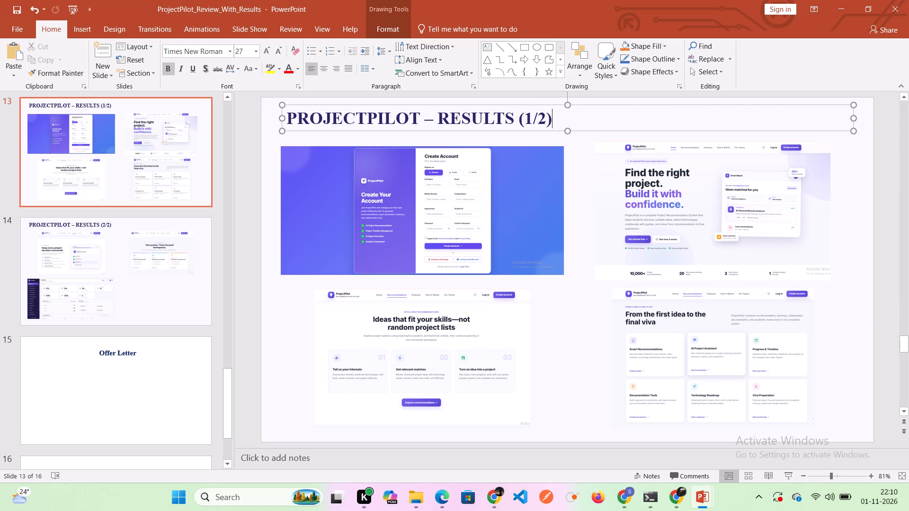
key("BackSpace")
key("BackSpace")
key("BackSpace")
key("BackSpace")
key("BackSpace")
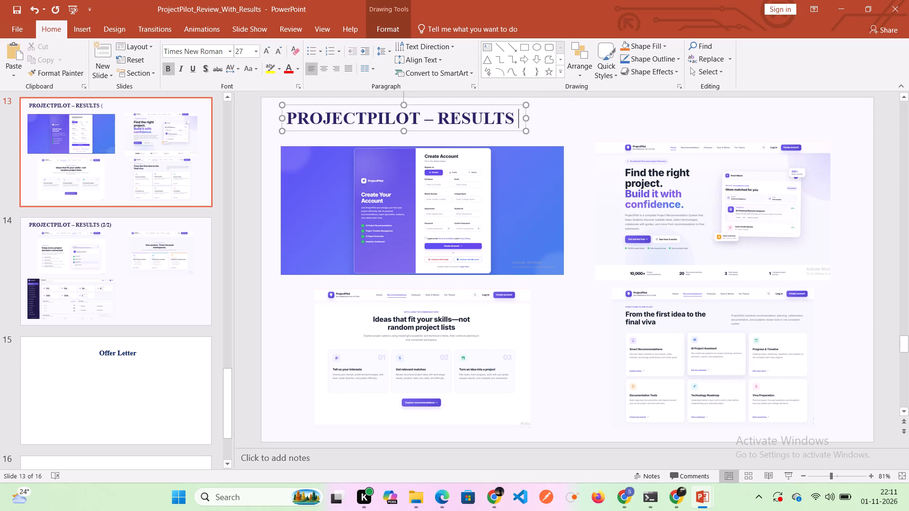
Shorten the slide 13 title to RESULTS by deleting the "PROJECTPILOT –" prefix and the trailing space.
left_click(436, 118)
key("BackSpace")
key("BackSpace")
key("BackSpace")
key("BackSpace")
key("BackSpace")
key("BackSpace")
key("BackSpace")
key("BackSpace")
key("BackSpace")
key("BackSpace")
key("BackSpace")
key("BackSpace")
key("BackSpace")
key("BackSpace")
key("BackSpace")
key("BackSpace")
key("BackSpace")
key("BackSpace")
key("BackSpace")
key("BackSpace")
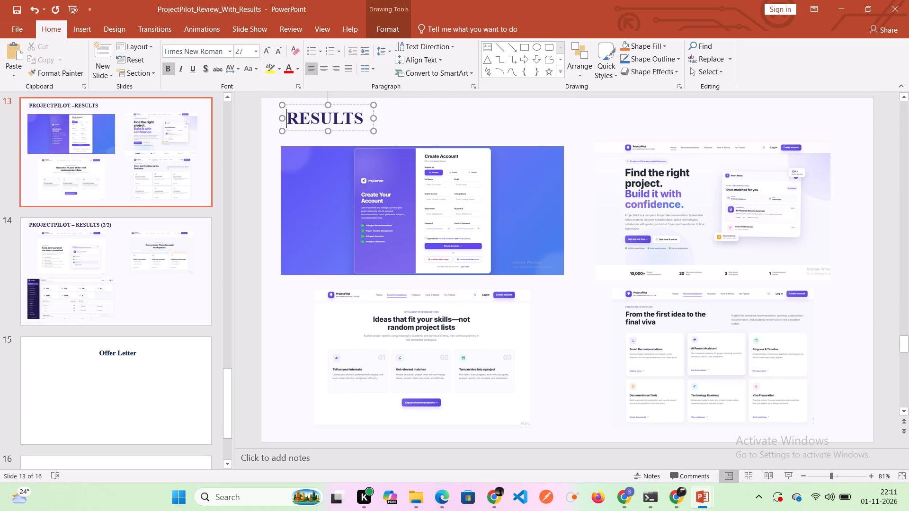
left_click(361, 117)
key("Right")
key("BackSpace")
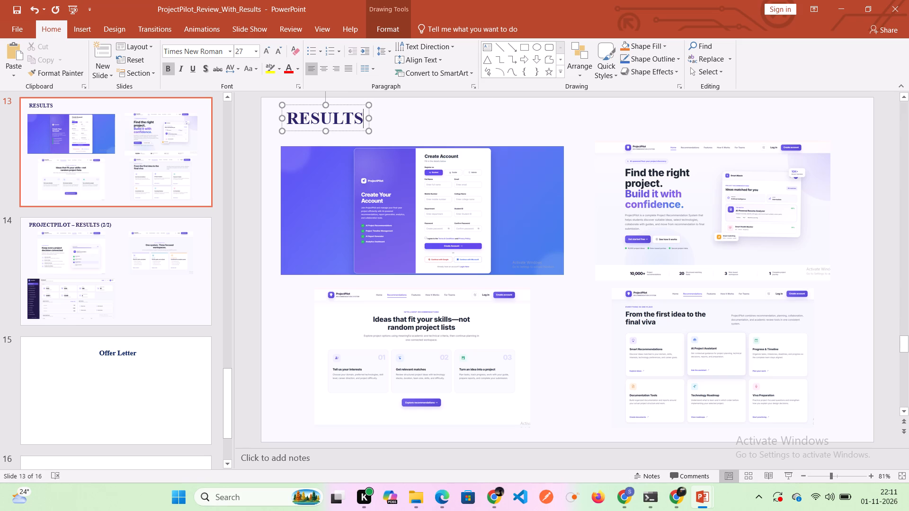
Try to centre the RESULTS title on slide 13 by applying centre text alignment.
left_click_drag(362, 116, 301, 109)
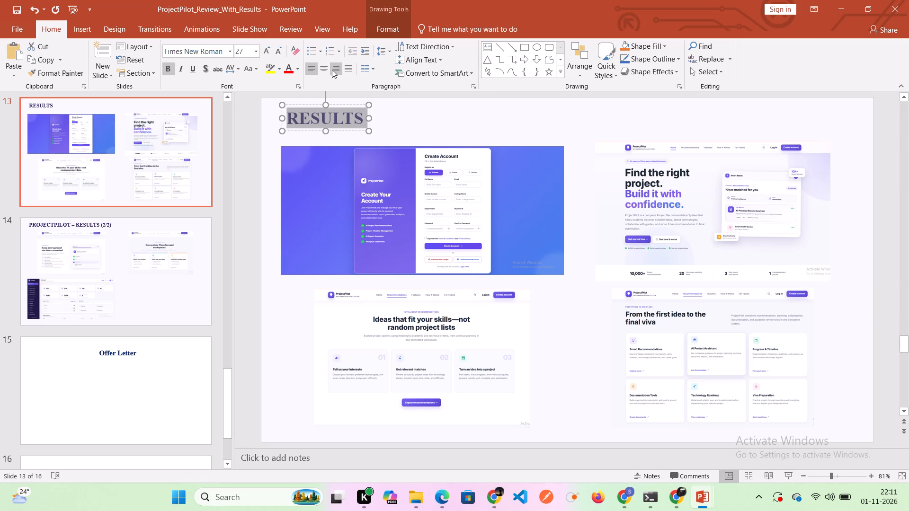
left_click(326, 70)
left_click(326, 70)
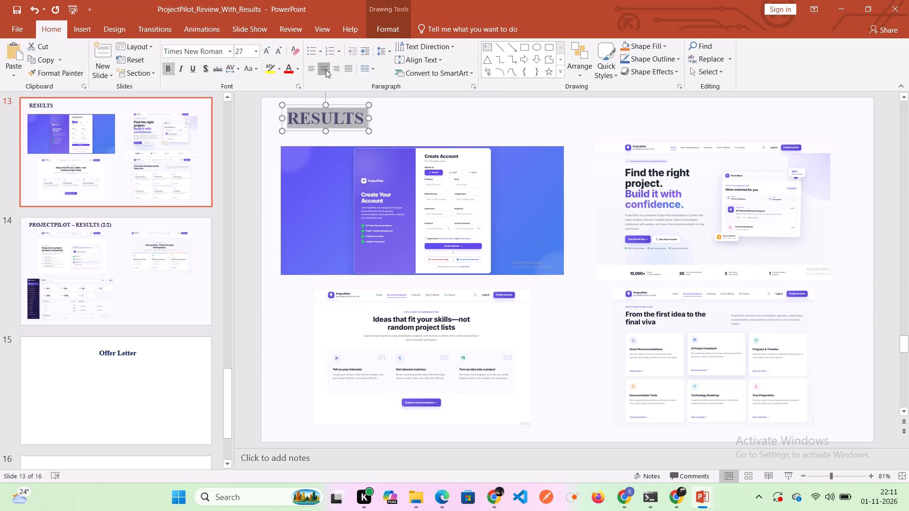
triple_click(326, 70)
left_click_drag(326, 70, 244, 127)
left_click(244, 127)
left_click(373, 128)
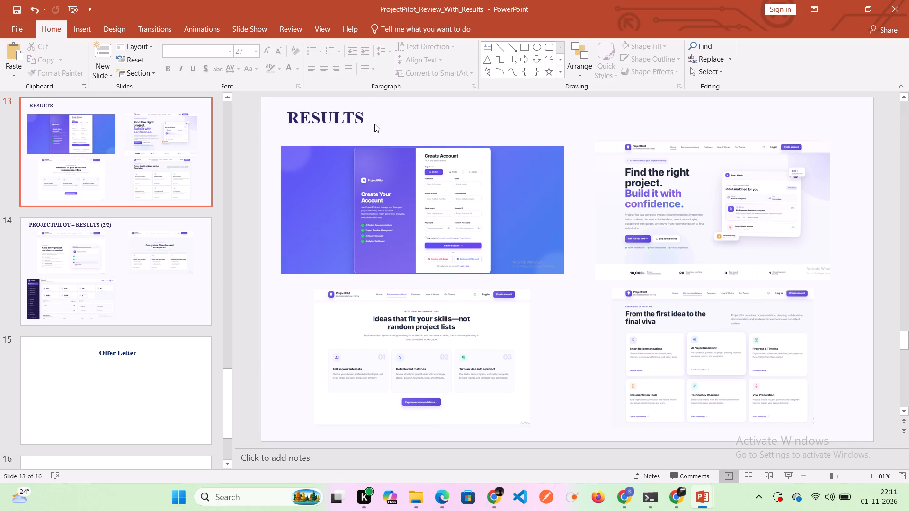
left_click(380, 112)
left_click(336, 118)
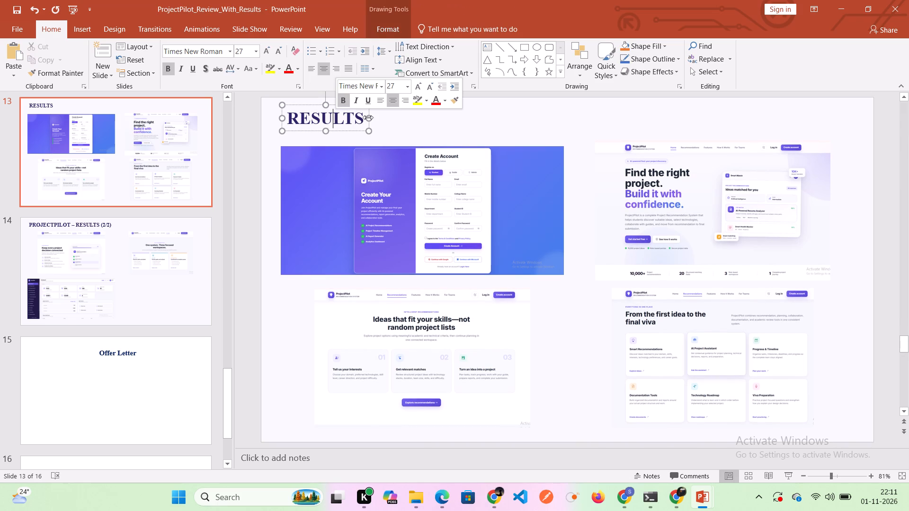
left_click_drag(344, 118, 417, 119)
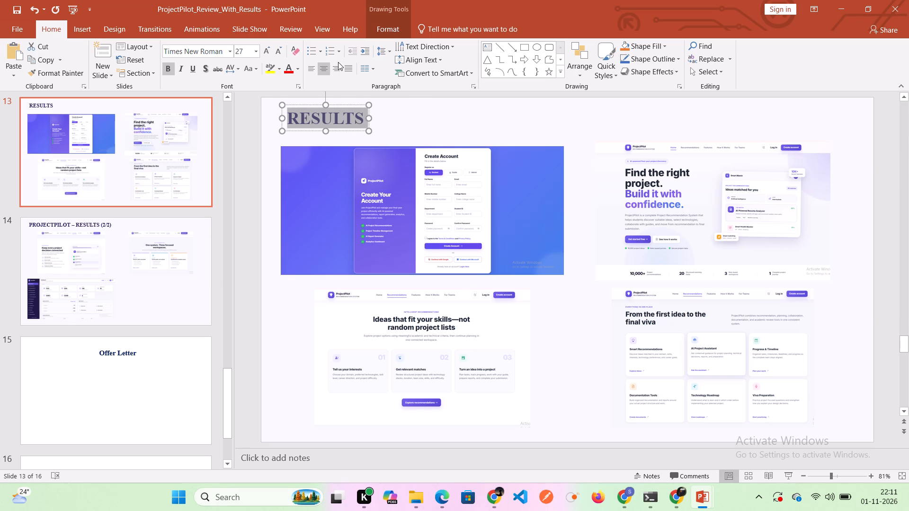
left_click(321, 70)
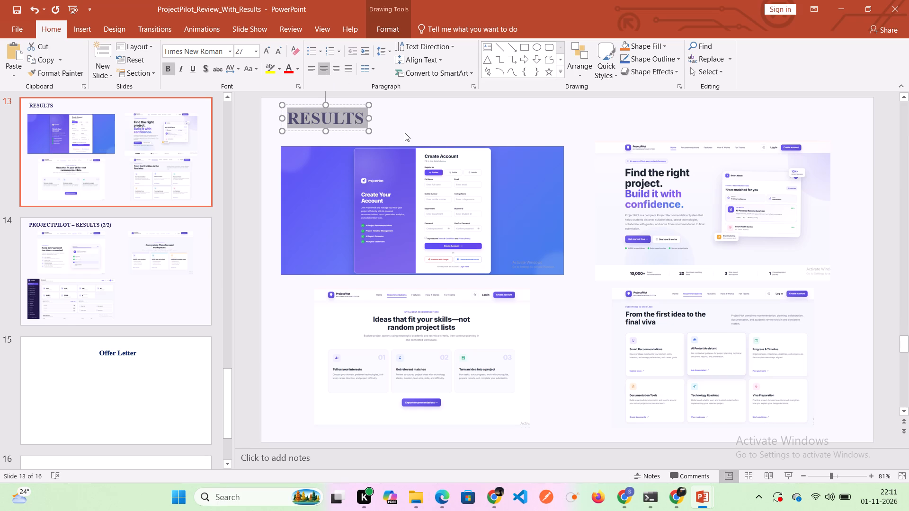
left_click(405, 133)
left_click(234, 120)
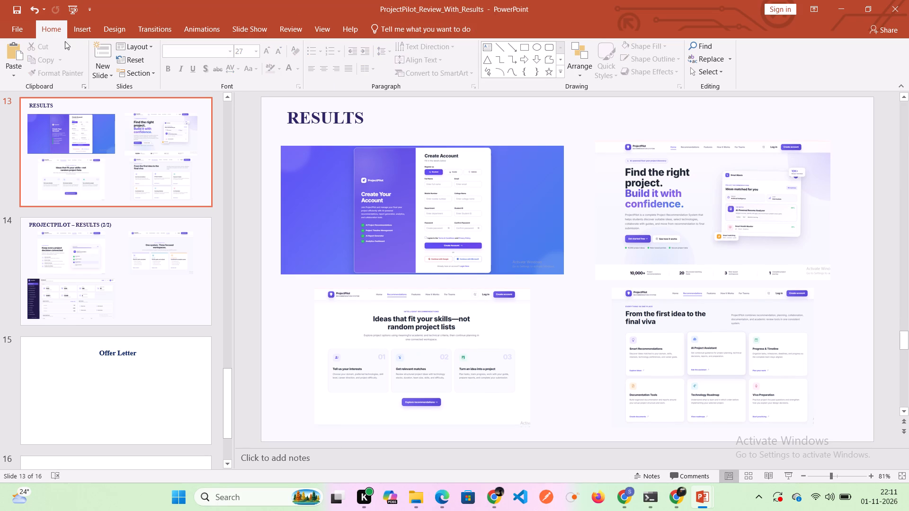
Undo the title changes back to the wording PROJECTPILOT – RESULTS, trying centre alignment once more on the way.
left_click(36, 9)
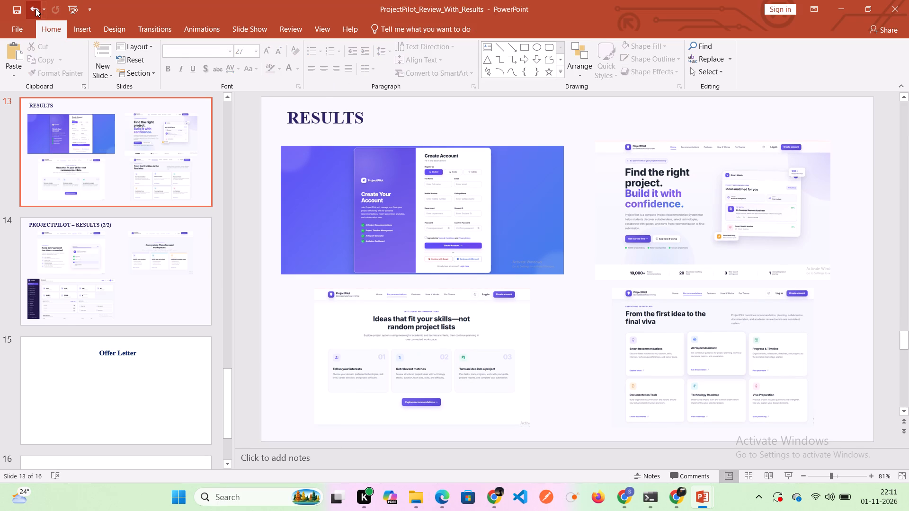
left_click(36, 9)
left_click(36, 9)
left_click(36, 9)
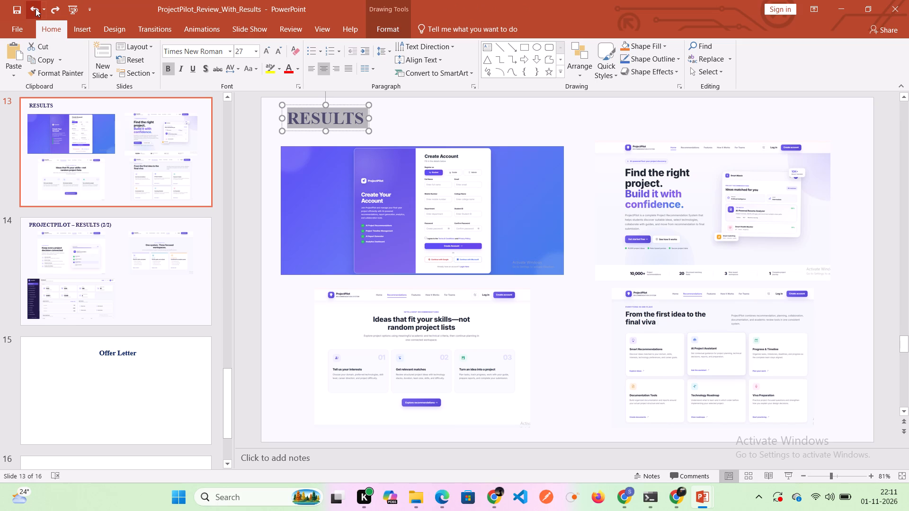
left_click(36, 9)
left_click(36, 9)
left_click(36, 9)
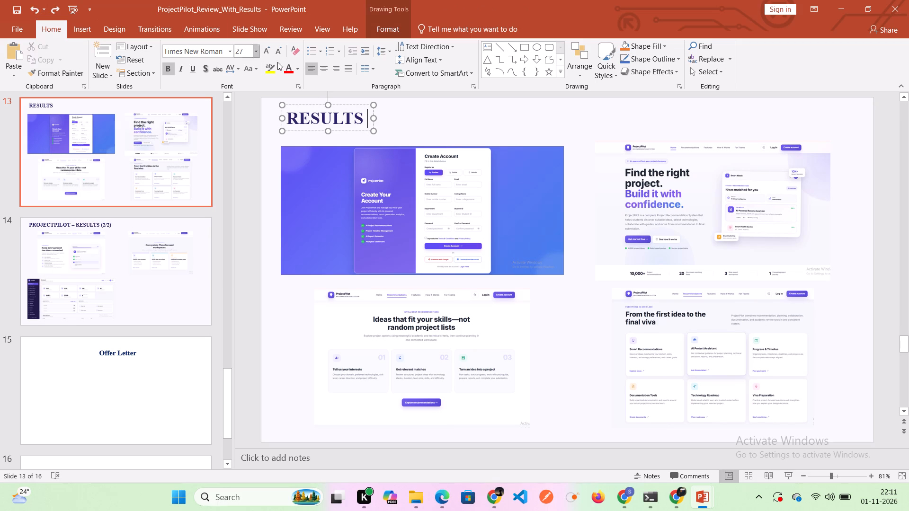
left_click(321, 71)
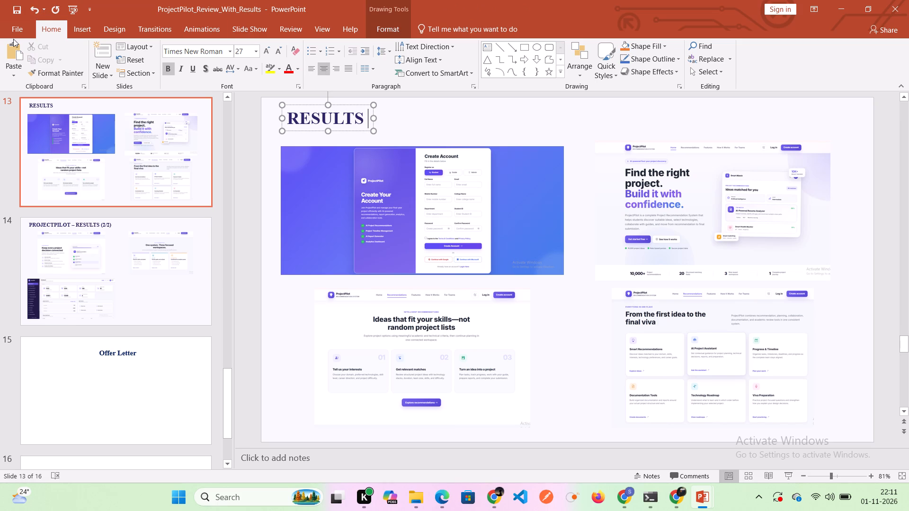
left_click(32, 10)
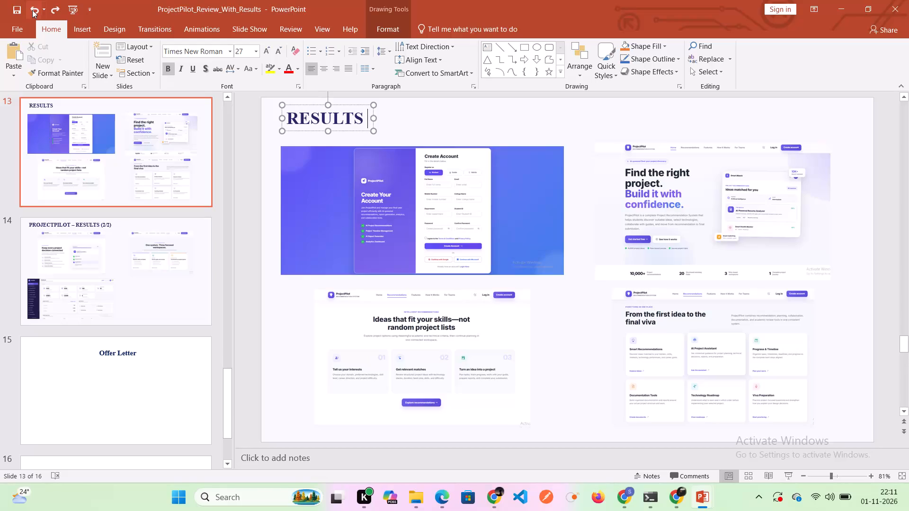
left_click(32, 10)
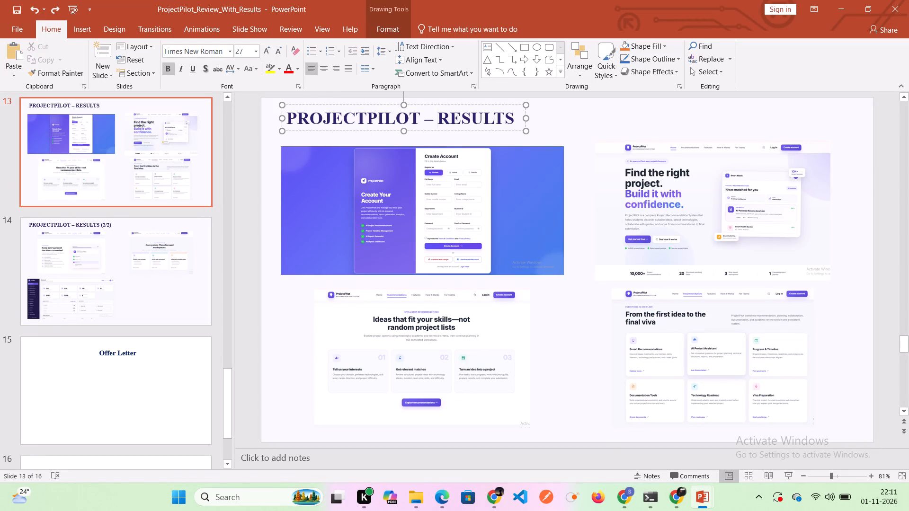
Delete the "PROJECTPILOT –" prefix from the slide 13 title, leaving RESULTS.
left_click_drag(437, 115, 363, 111)
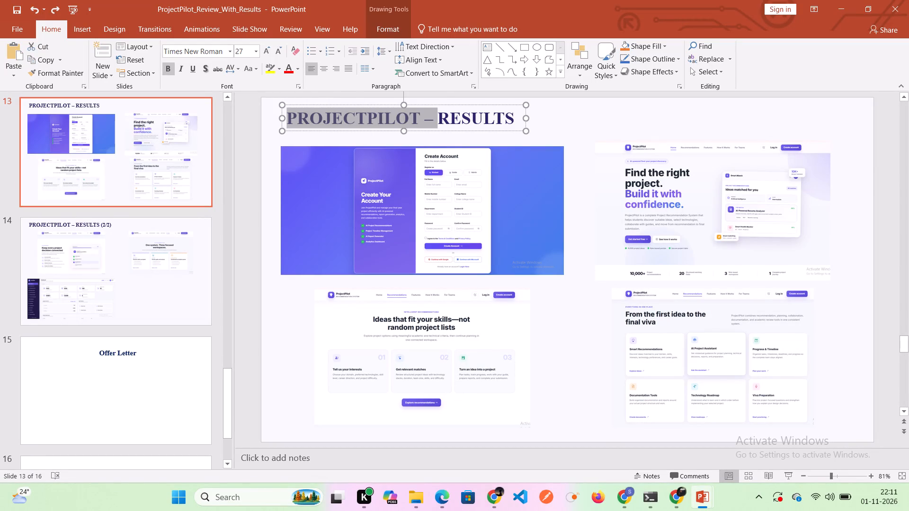
left_click_drag(363, 111, 319, 114)
key("BackSpace")
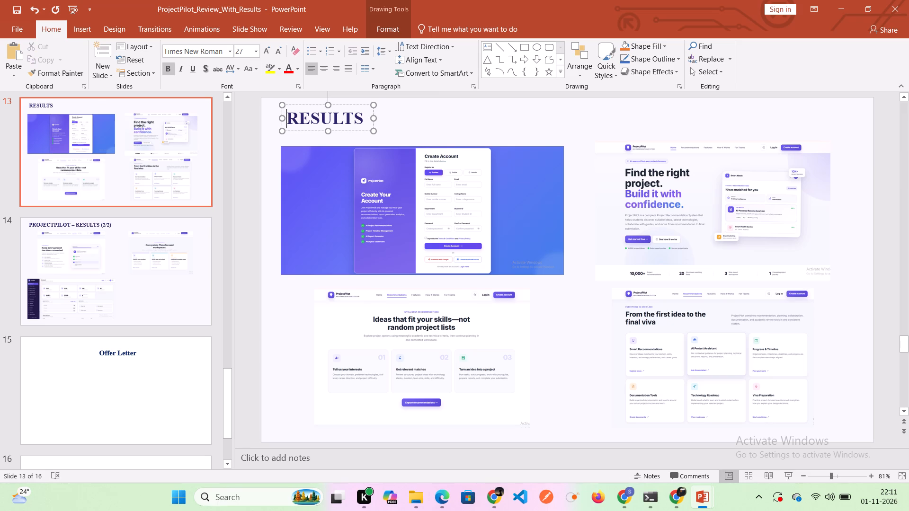
Move the RESULTS title on slide 13 to the horizontal centre of the slide, above the screenshots.
left_click_drag(369, 113, 605, 117)
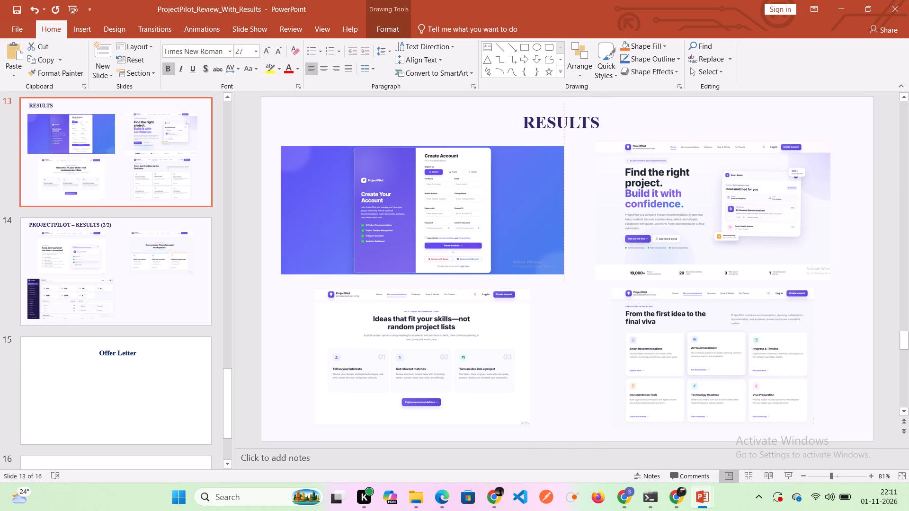
left_click_drag(605, 117, 604, 114)
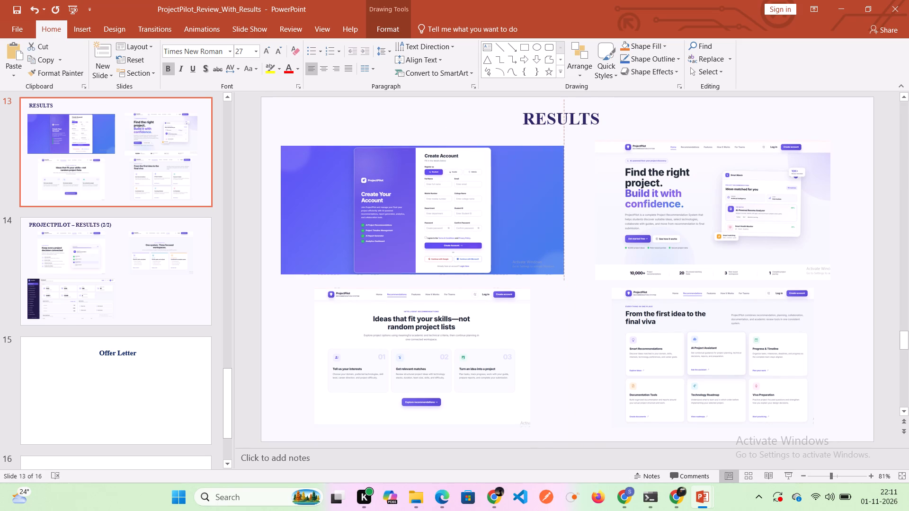
left_click_drag(604, 114, 604, 115)
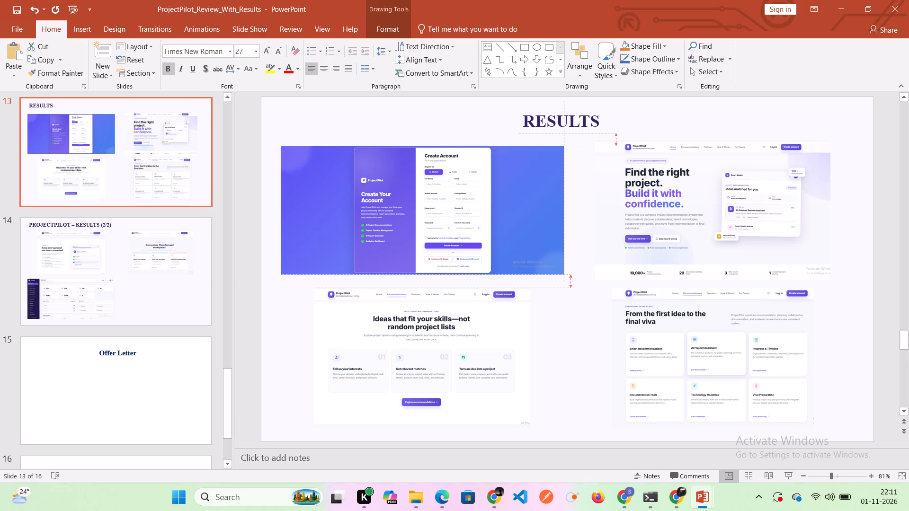
left_click_drag(604, 115, 604, 114)
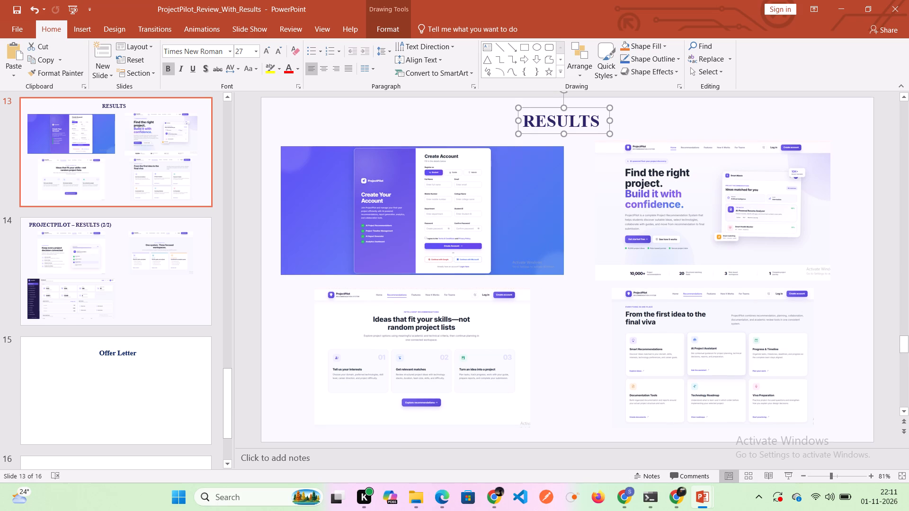
left_click(557, 256)
left_click(588, 282)
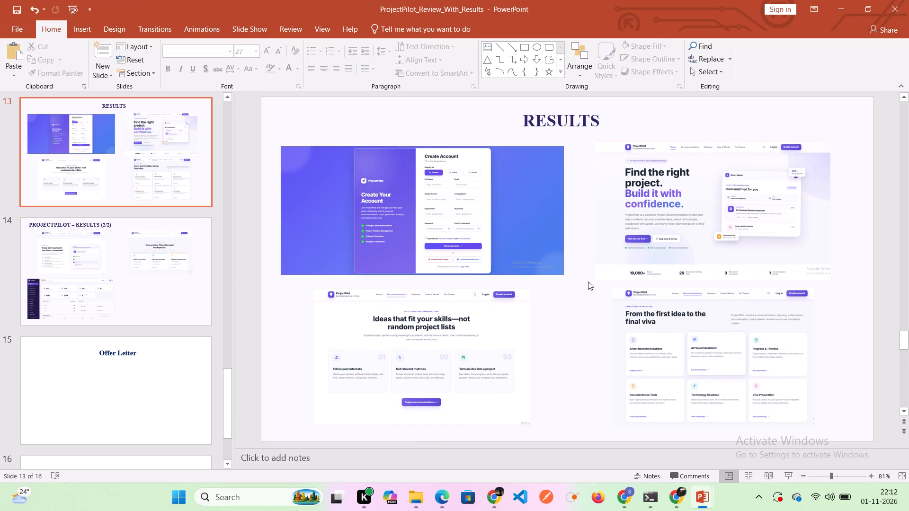
Delete the "PROJECTPILOT –" prefix from the slide 14 title, leaving RESULTS (2/2).
key("Right")
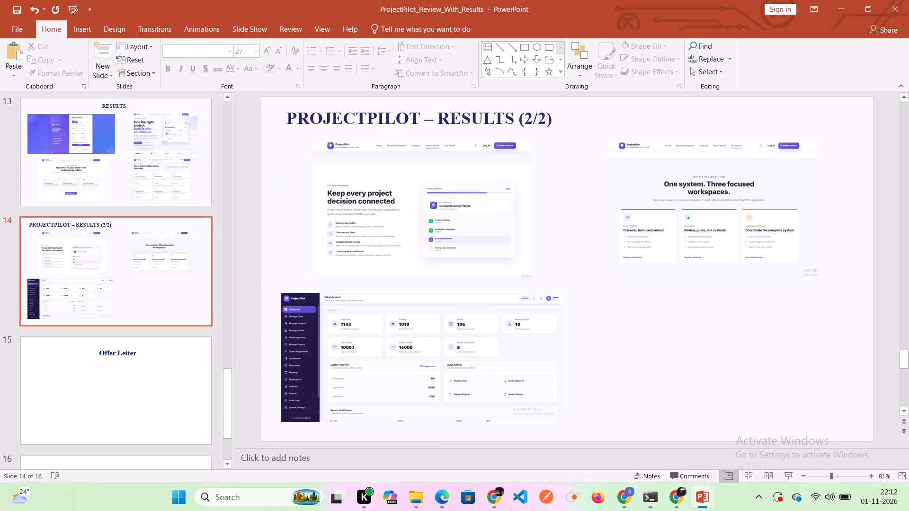
left_click(443, 114)
key("BackSpace")
key("BackSpace")
key("BackSpace")
key("BackSpace")
key("BackSpace")
key("BackSpace")
key("BackSpace")
key("BackSpace")
key("BackSpace")
key("BackSpace")
key("BackSpace")
key("BackSpace")
key("BackSpace")
key("BackSpace")
key("BackSpace")
key("BackSpace")
key("BackSpace")
key("BackSpace")
key("BackSpace")
key("BackSpace")
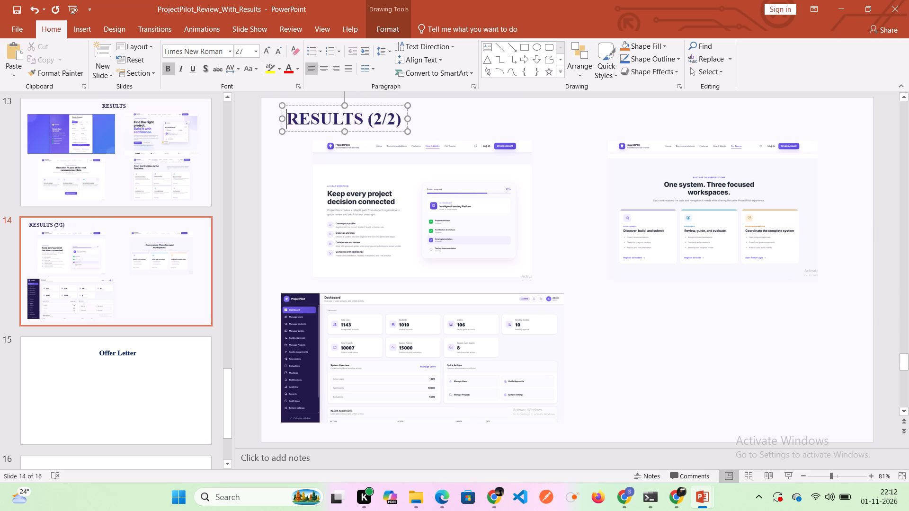
Remove the "(2/2)" suffix from the slide 14 title so it reads RESULTS.
left_click(396, 114)
key("Right")
key("BackSpace")
key("BackSpace")
key("BackSpace")
key("BackSpace")
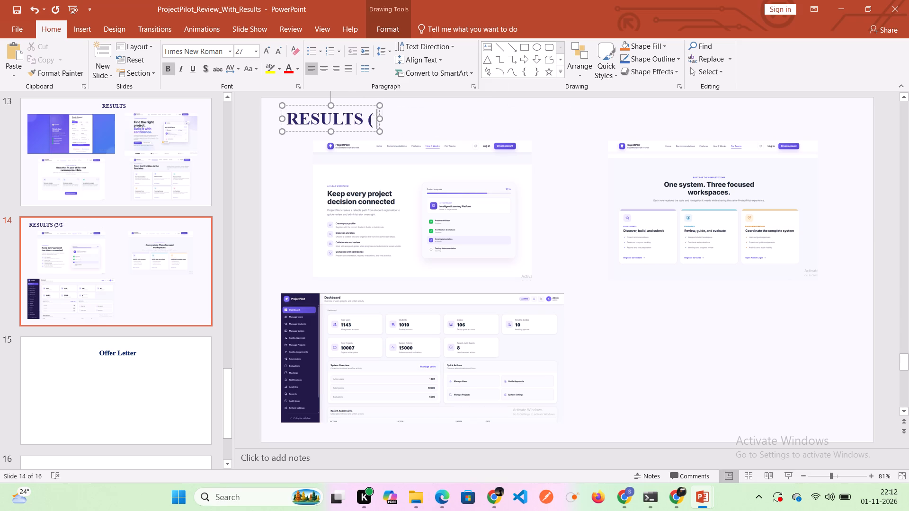
key("BackSpace")
key("BackSpace")
Move the RESULTS title on slide 14 to the horizontal centre at the top of the slide.
left_click_drag(365, 108, 559, 102)
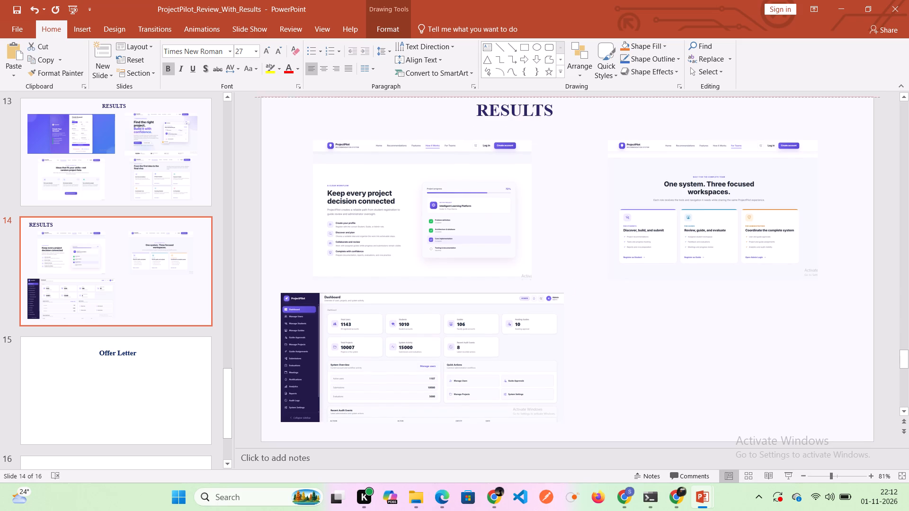
left_click_drag(559, 102, 576, 109)
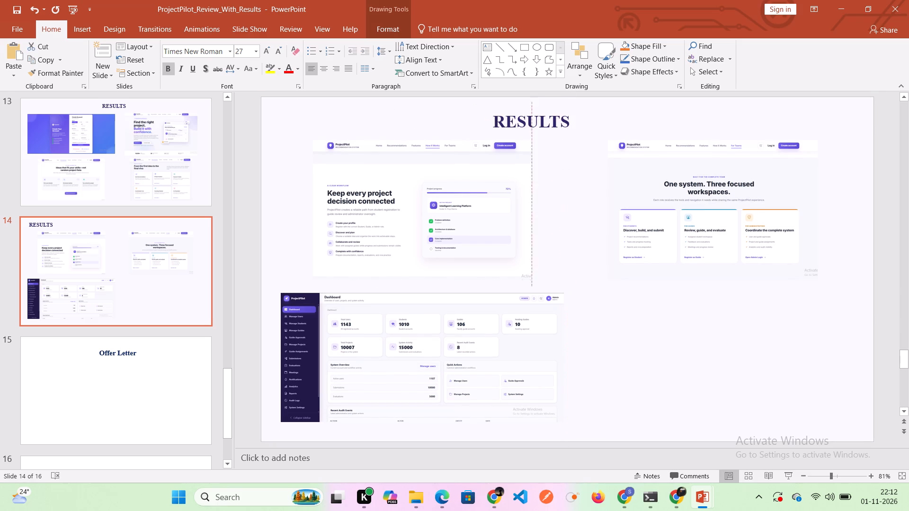
left_click_drag(576, 109, 603, 110)
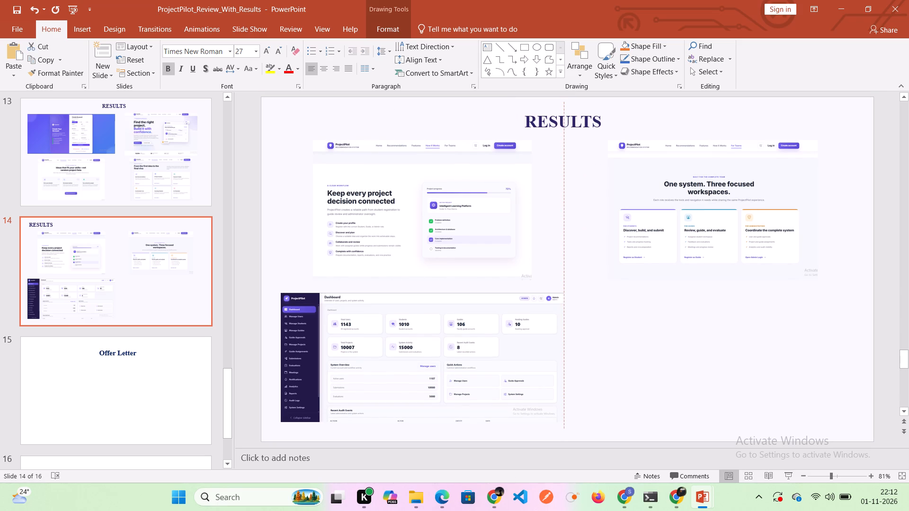
left_click_drag(603, 110, 602, 104)
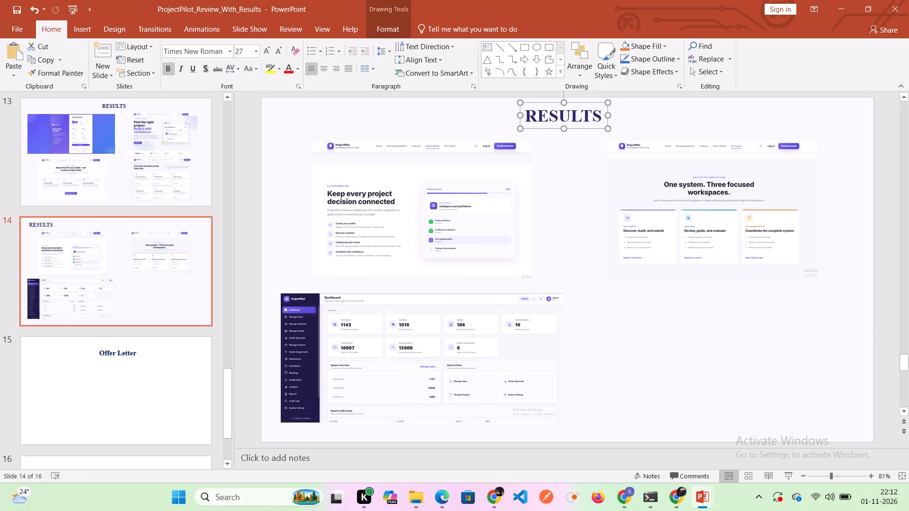
left_click(889, 157)
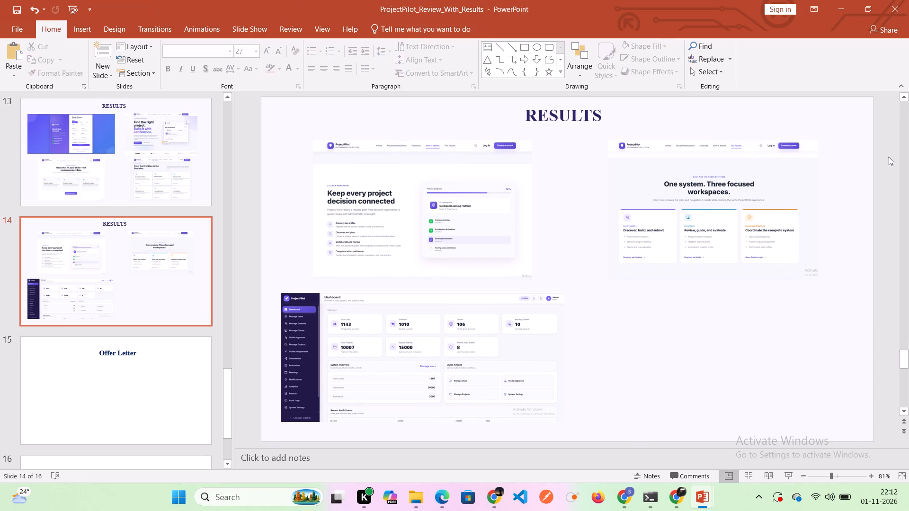
Move the Dashboard screenshot on slide 14 to the horizontal centre, just below the two upper screenshots.
key("Right")
key("Left")
left_click(468, 358)
left_click_drag(440, 353, 602, 333)
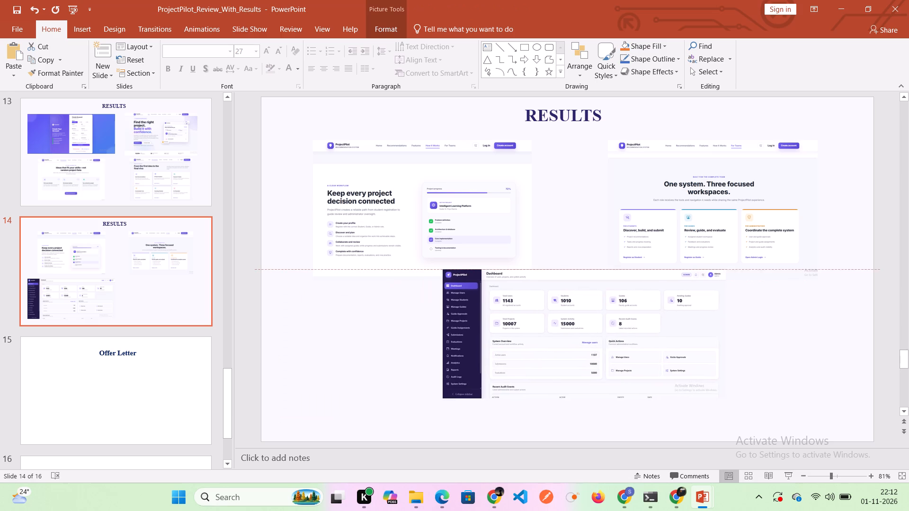
left_click_drag(602, 333, 580, 348)
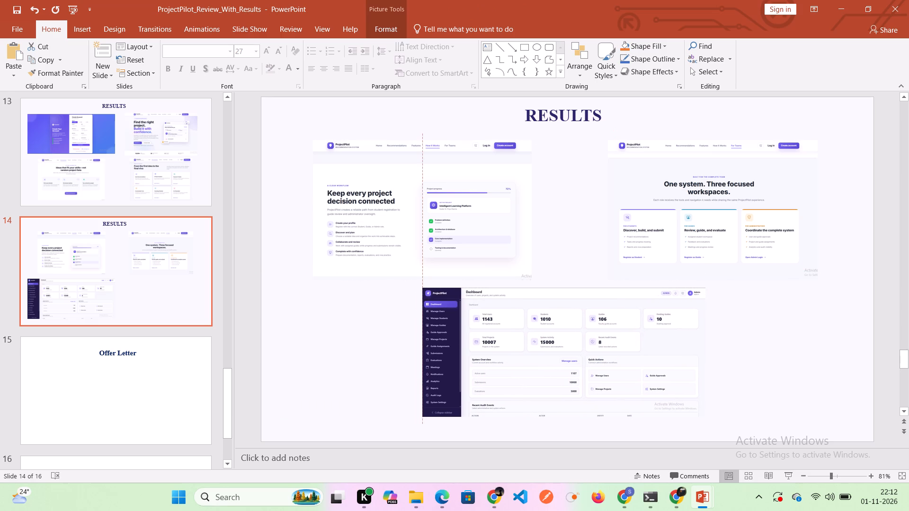
left_click_drag(580, 348, 579, 348)
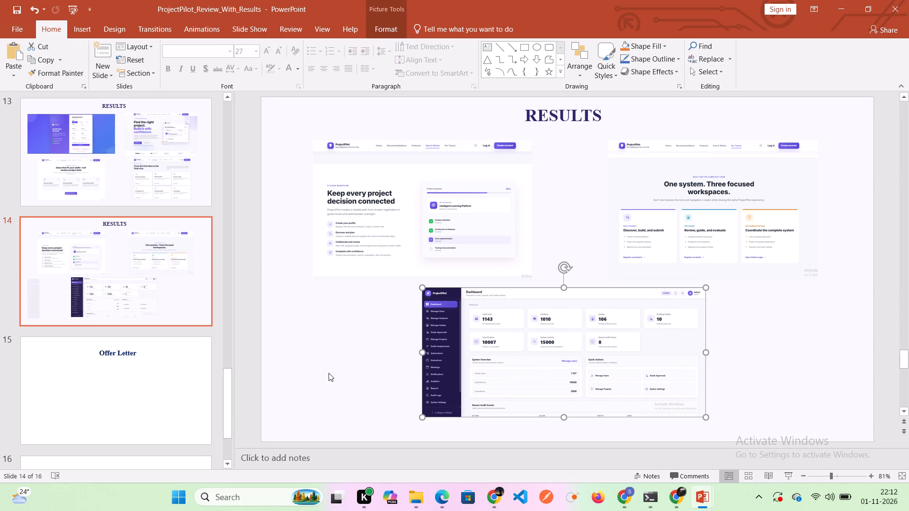
left_click(329, 373)
Apply the black outline theme style to all three screenshots on slide 14.
left_click(408, 231)
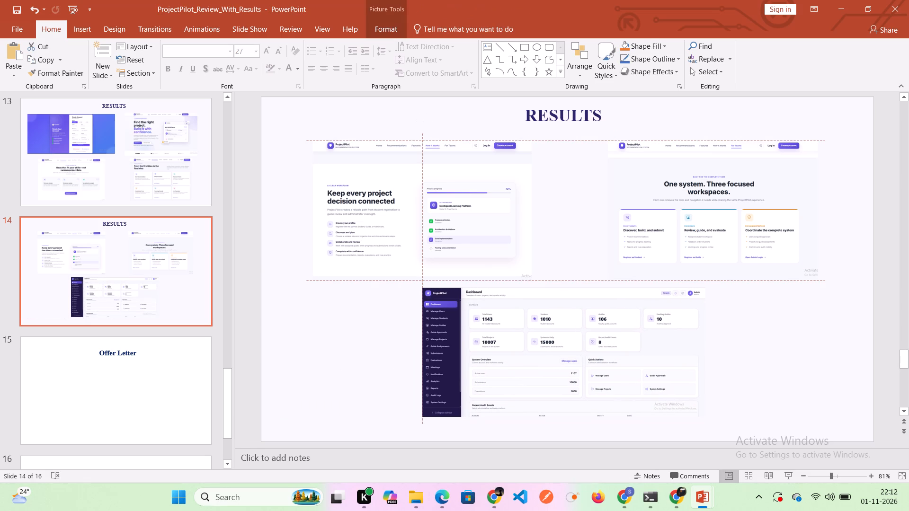
left_click(612, 46)
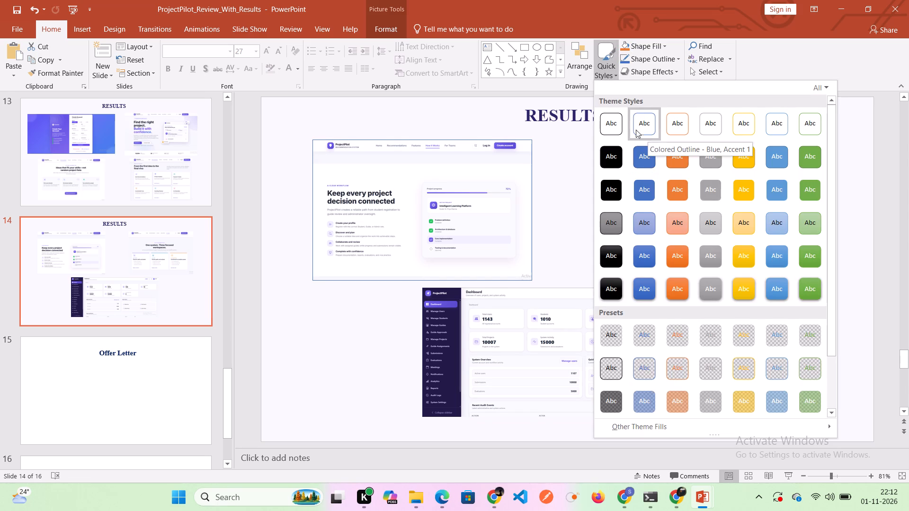
left_click(622, 125)
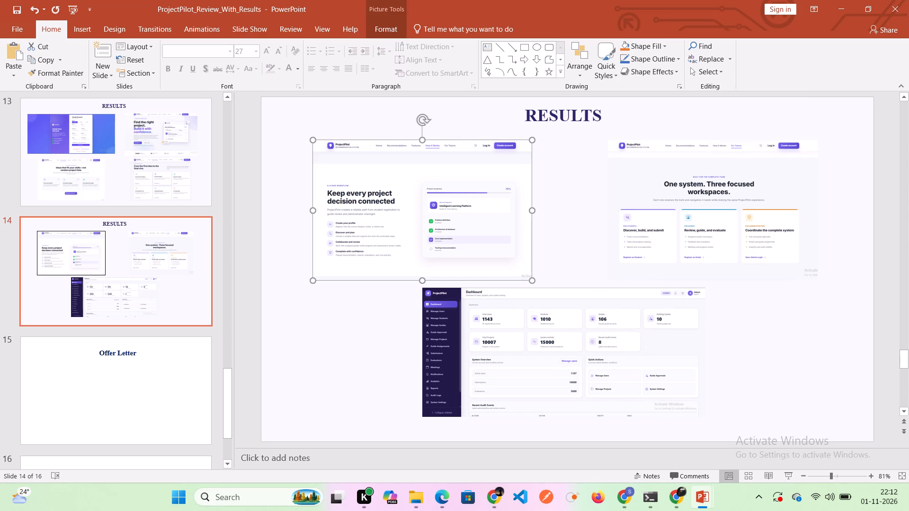
left_click(667, 185)
left_click(603, 54)
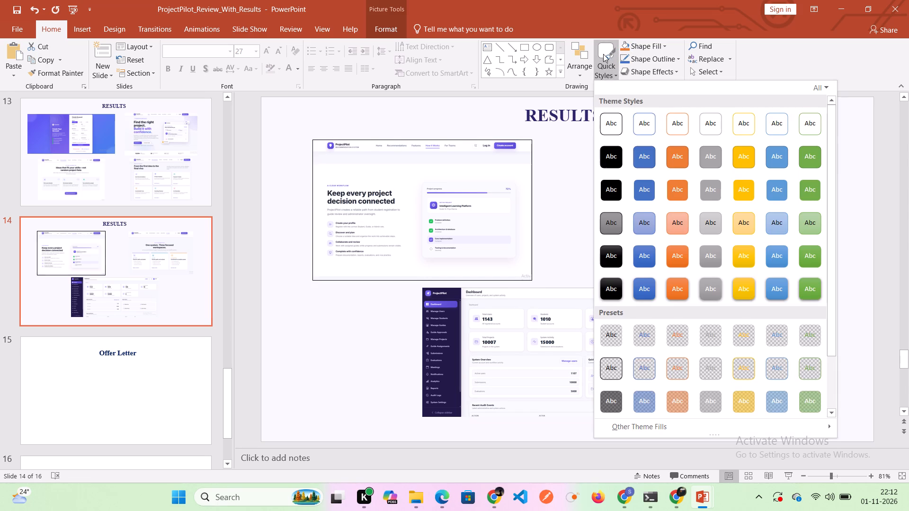
left_click(611, 117)
left_click(564, 310)
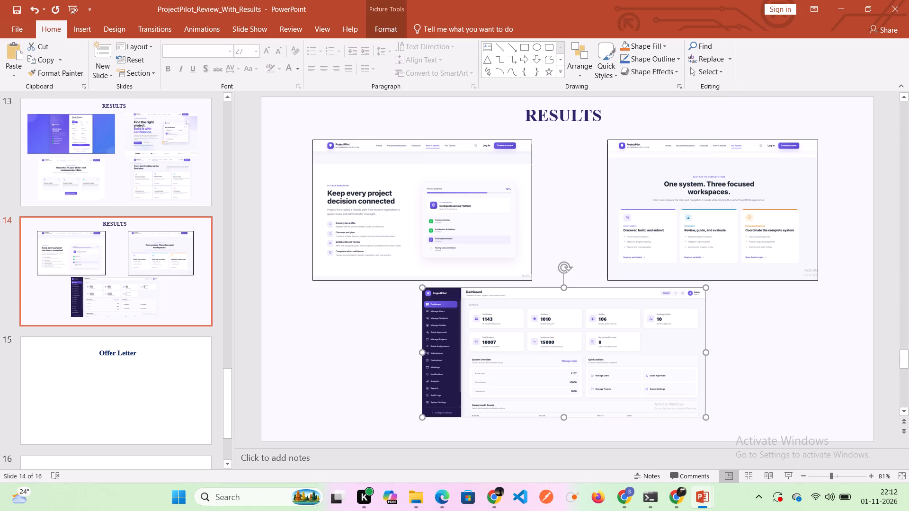
left_click(600, 61)
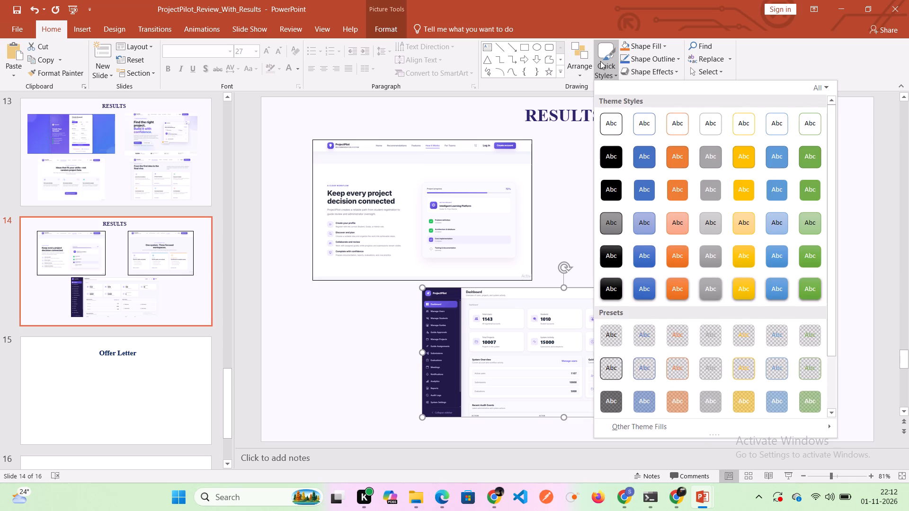
left_click(607, 123)
left_click(353, 370)
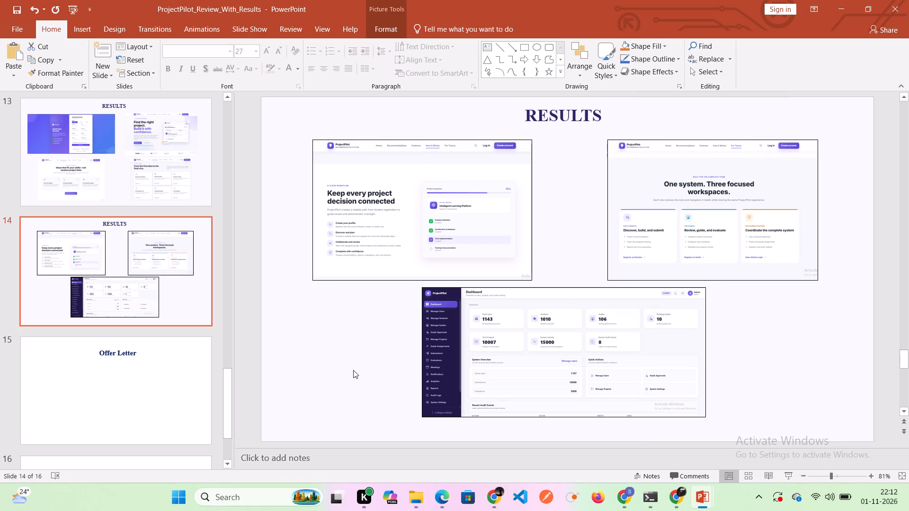
Apply the black outline theme style to the Create Account screenshot on slide 13.
key("Left")
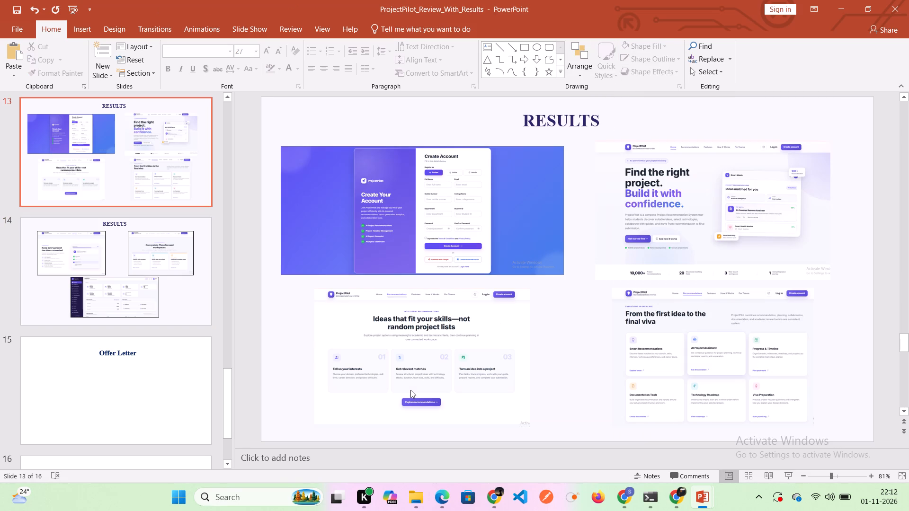
left_click(525, 234)
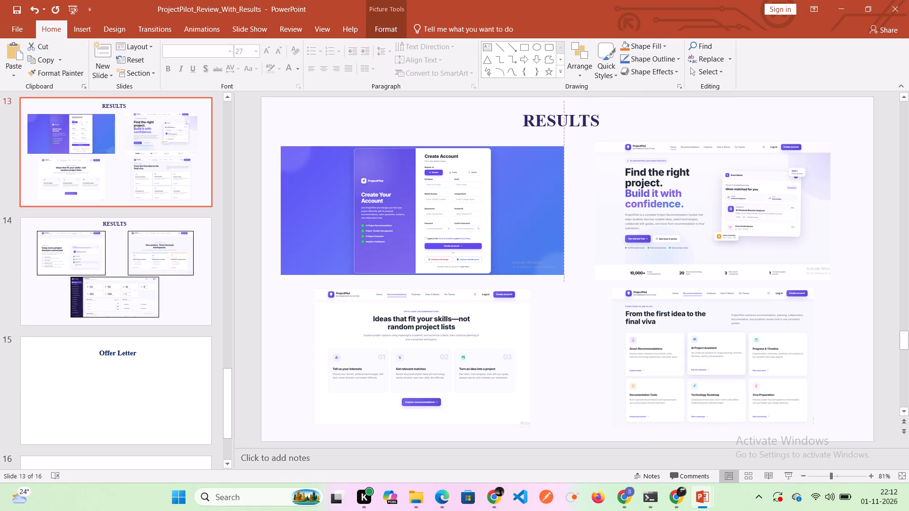
left_click(614, 73)
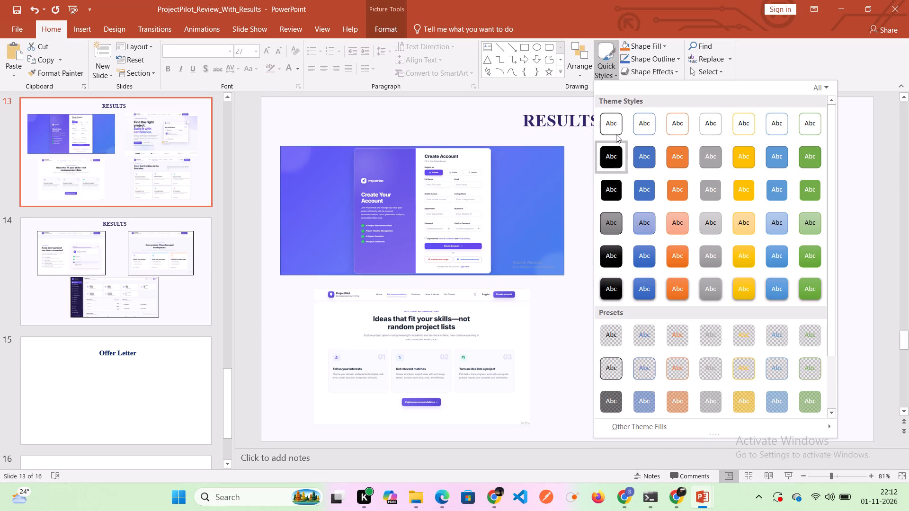
left_click(614, 127)
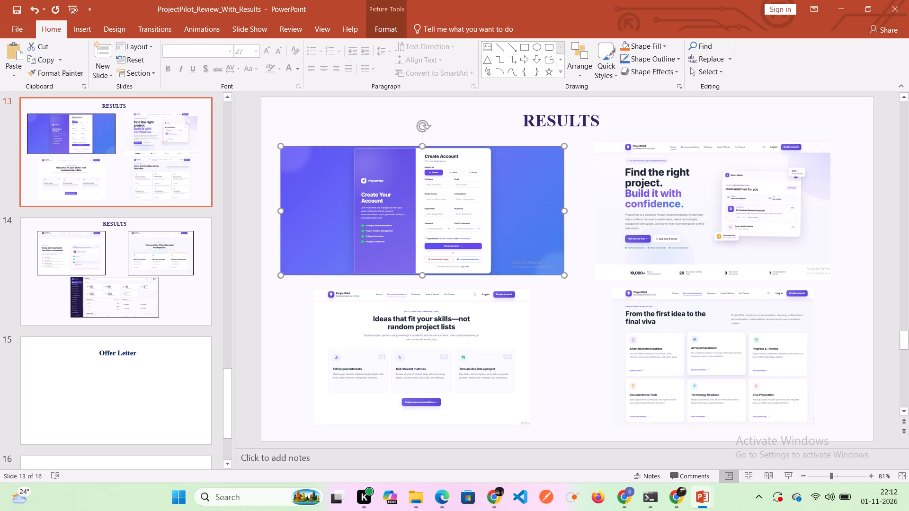
Narrow the Create Account screenshot on slide 13 so its left edge lines up with the screenshot below it.
left_click_drag(282, 212, 330, 203)
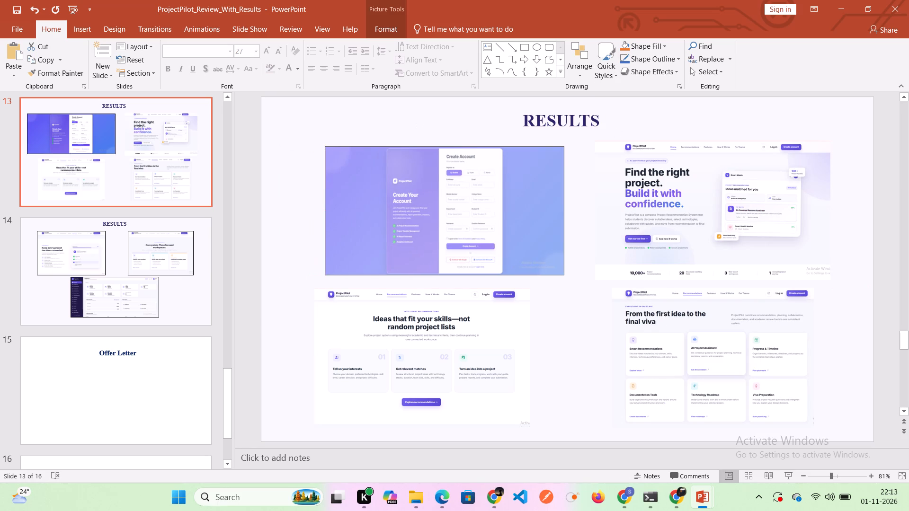
left_click_drag(330, 203, 312, 202)
Apply the black outline theme style to the three remaining unoutlined screenshots on slide 13.
left_click(387, 324)
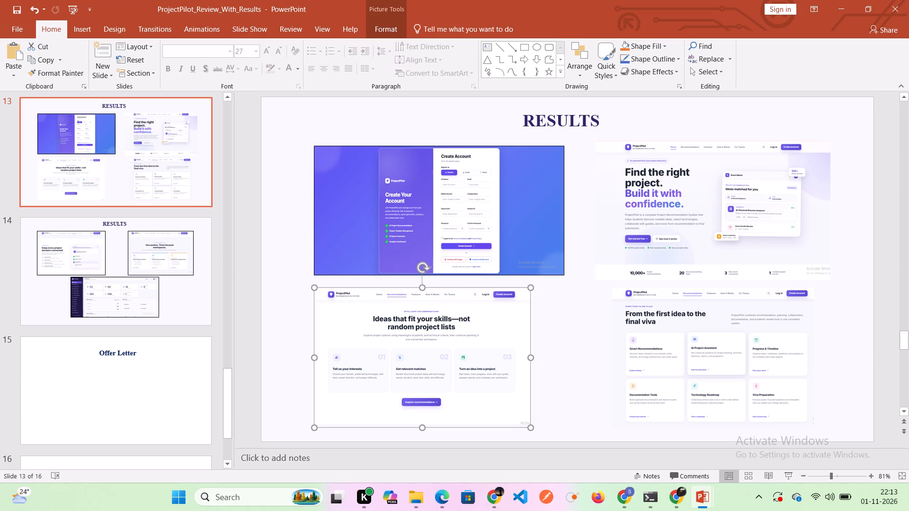
left_click(641, 244)
left_click(690, 370)
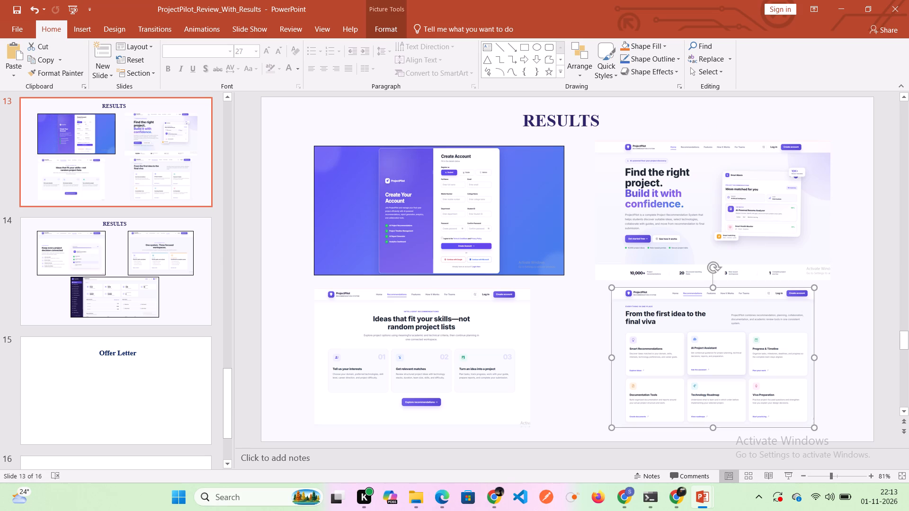
left_click(642, 196)
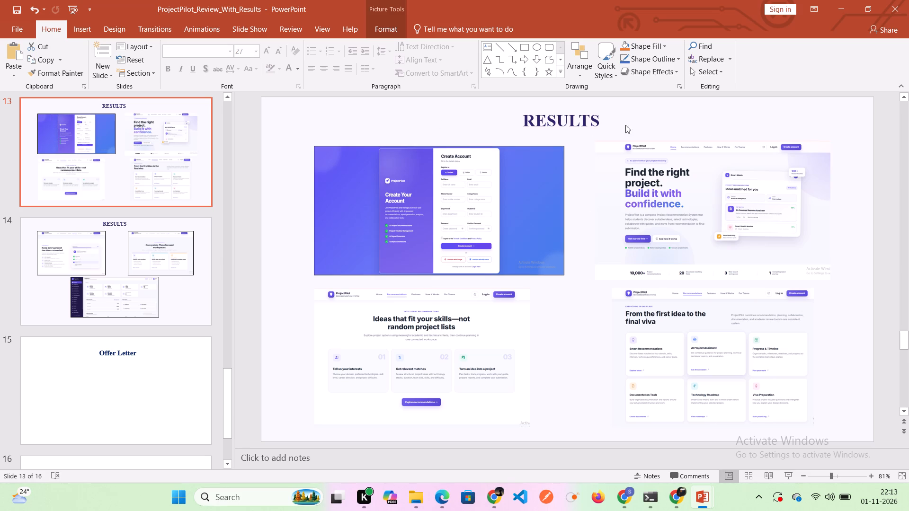
left_click(602, 44)
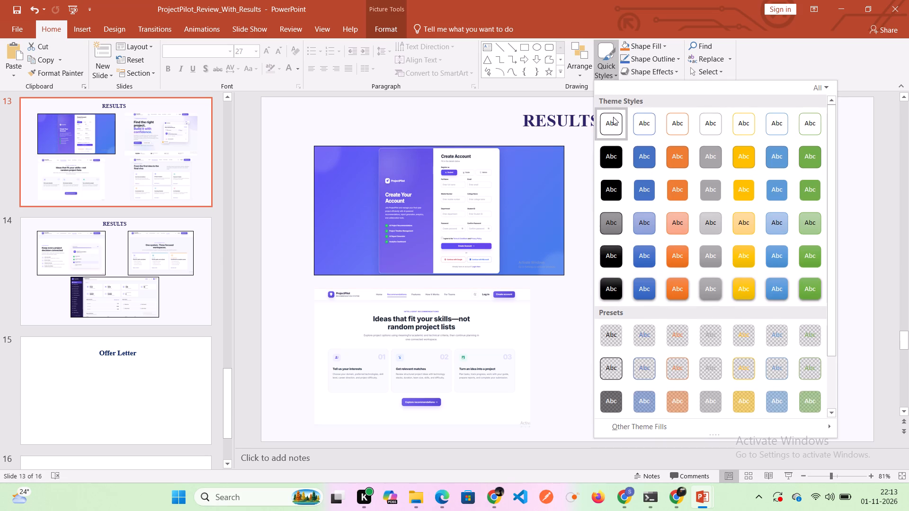
left_click(613, 117)
left_click(457, 349)
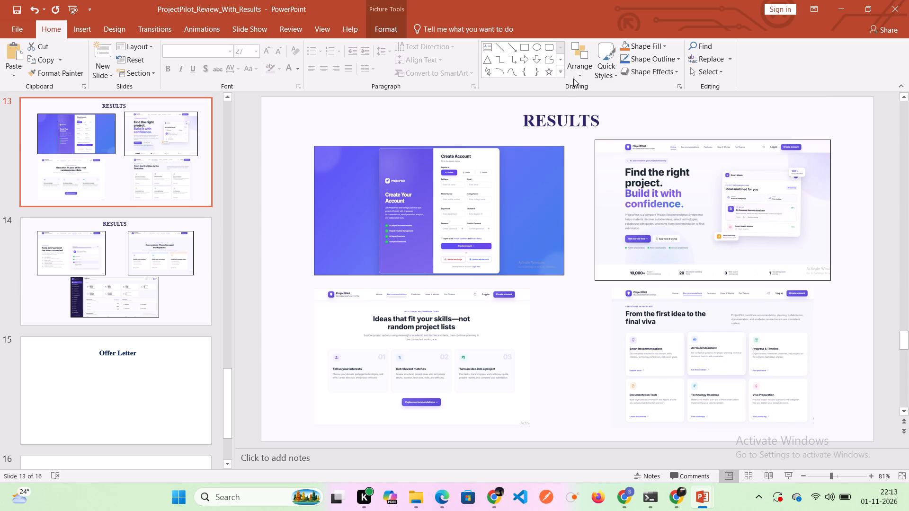
left_click(604, 56)
left_click(609, 116)
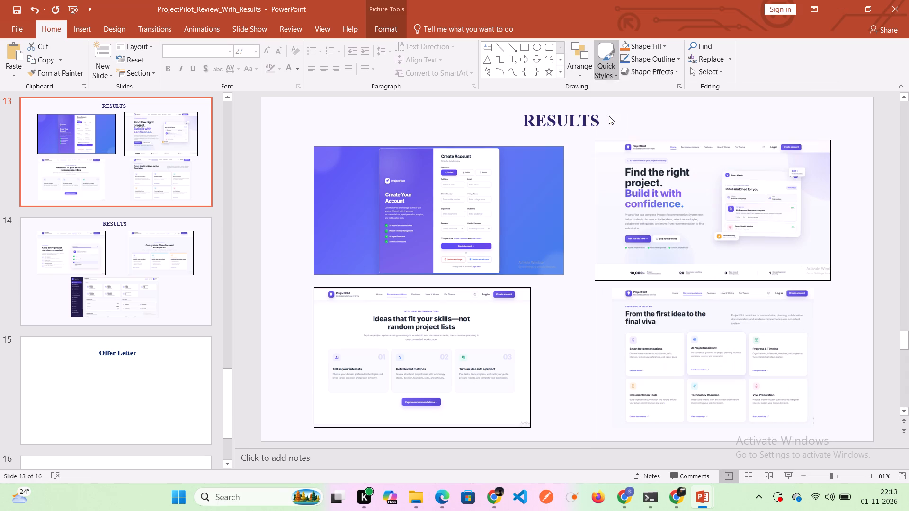
left_click(700, 347)
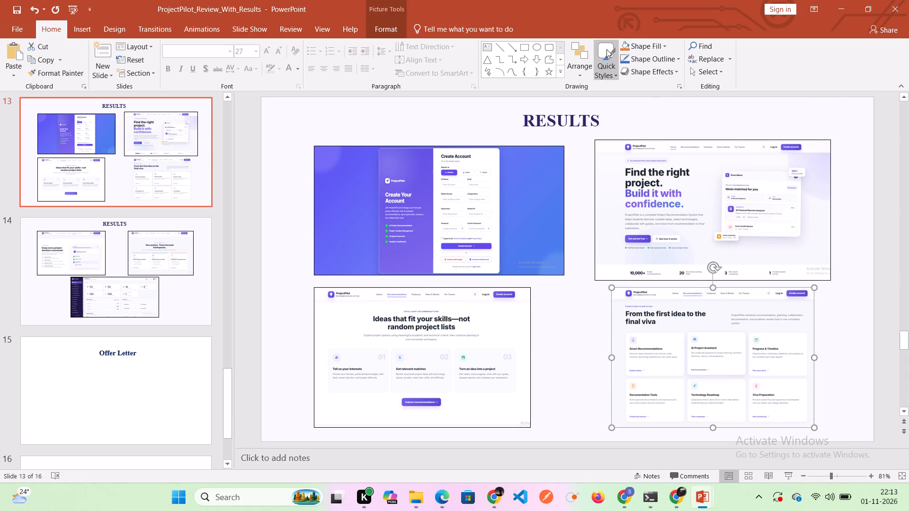
left_click_drag(606, 49, 611, 134)
left_click(611, 134)
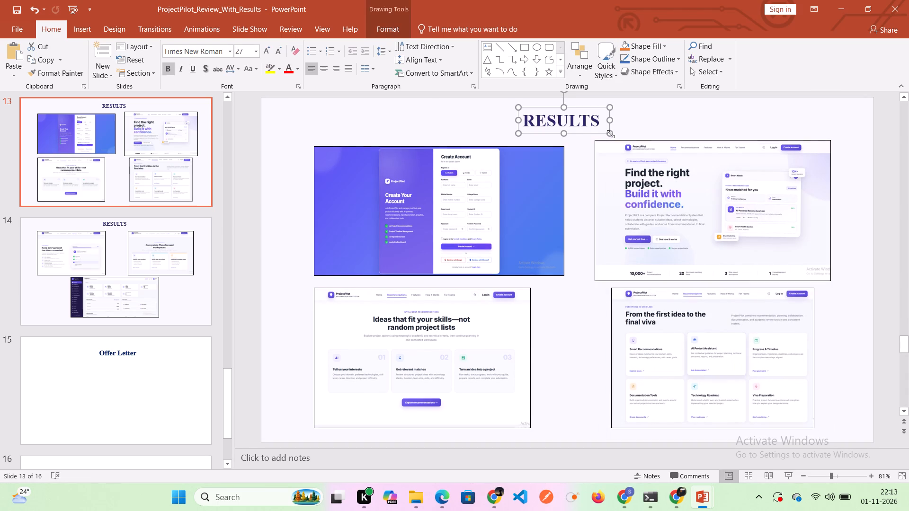
left_click(564, 352)
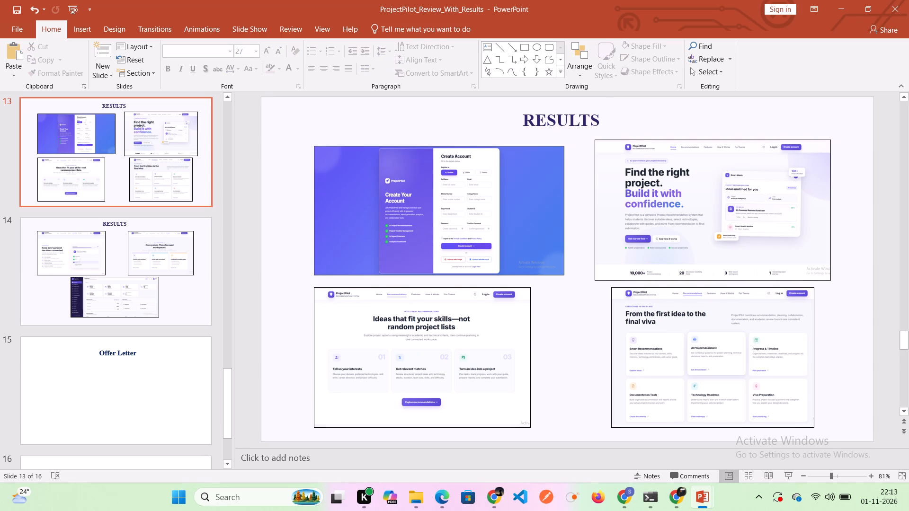
Narrow the Create Account screenshot and widen the "Ideas that fit your skills" screenshot below it so their right edges line up.
left_click(492, 255)
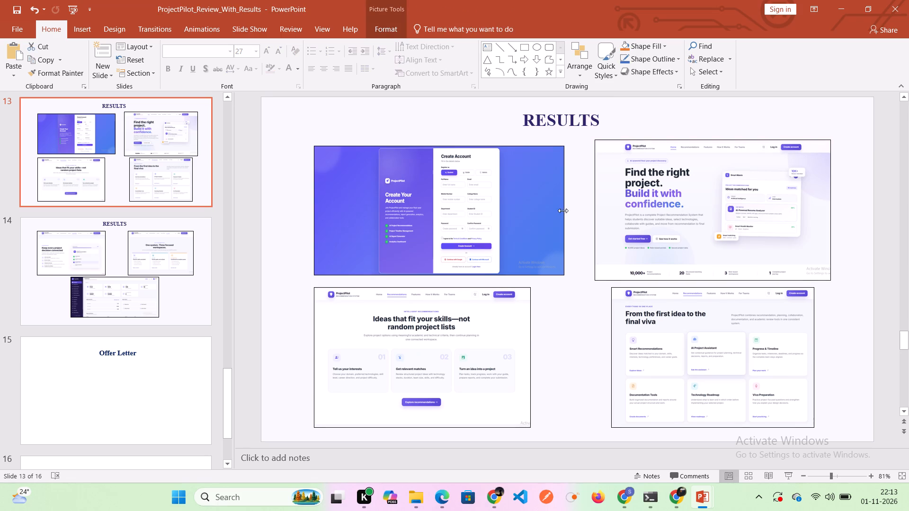
left_click_drag(564, 211, 543, 212)
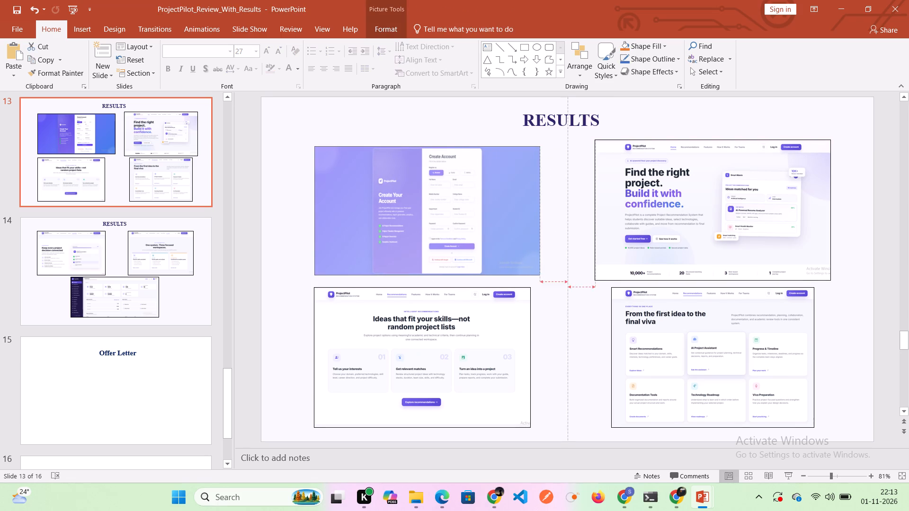
left_click_drag(543, 212, 539, 212)
left_click(514, 350)
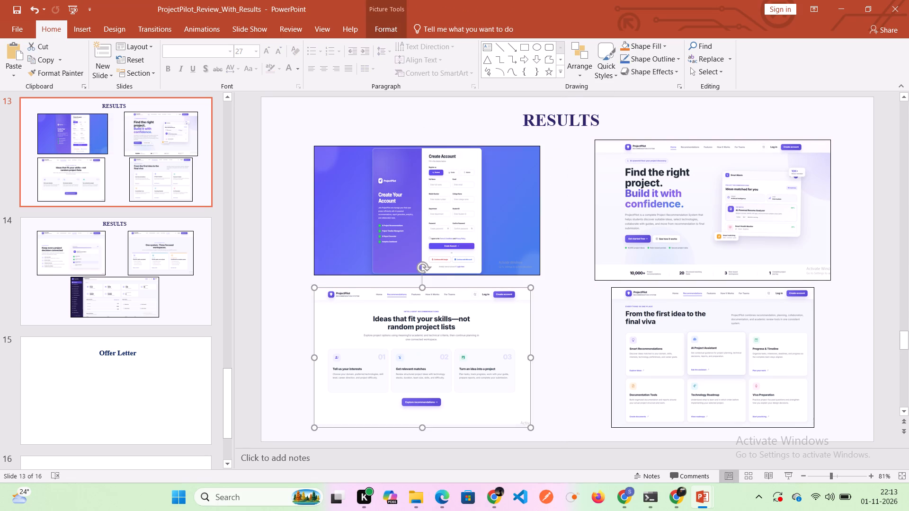
left_click_drag(529, 355, 536, 355)
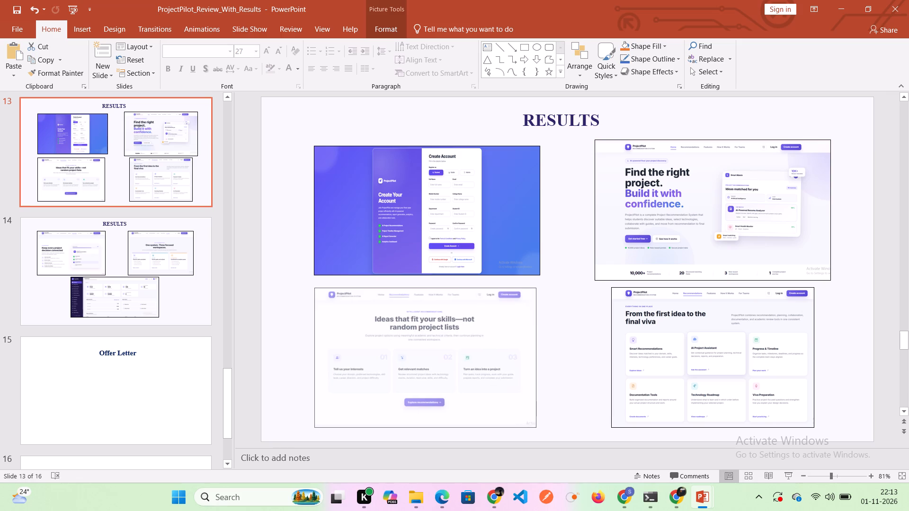
left_click_drag(536, 355, 539, 355)
Narrow the "Find the right project" screenshot from its right side and shorten it to line up with the Create Account screenshot's bottom edge.
left_click(662, 218)
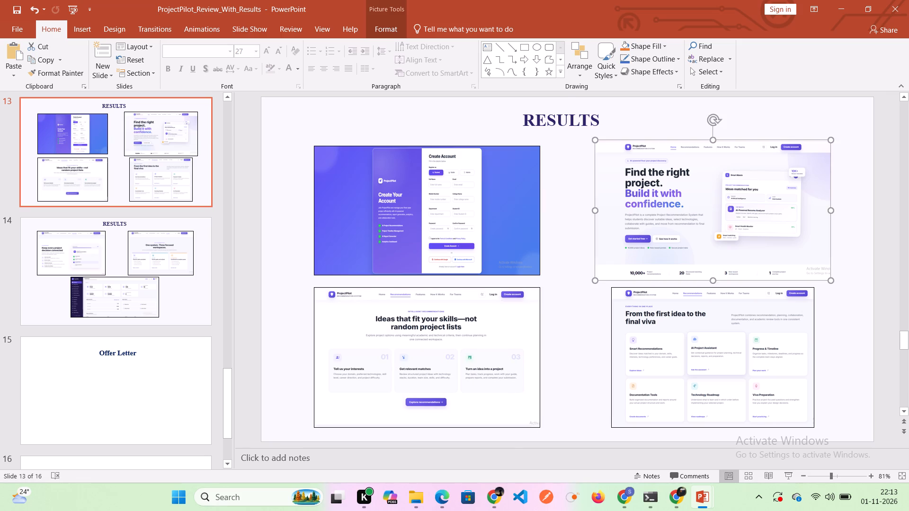
left_click(594, 210)
left_click_drag(829, 209, 822, 209)
left_click(750, 322)
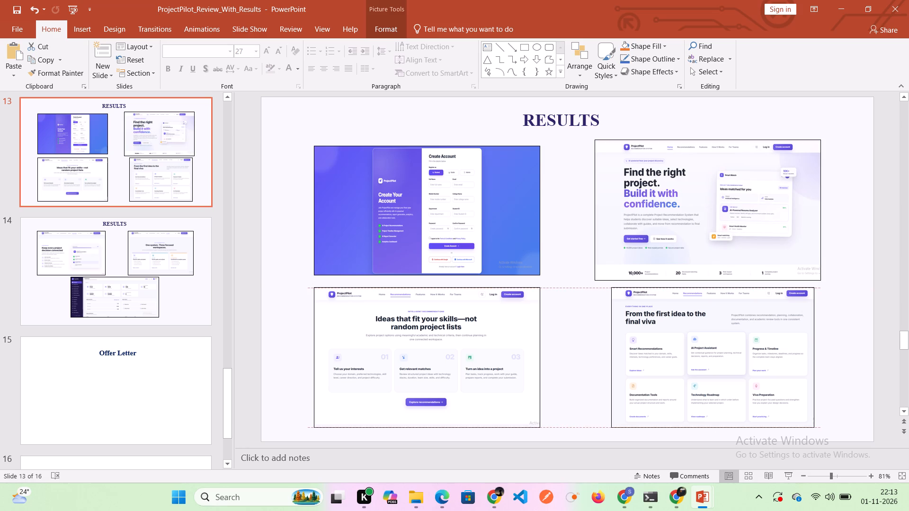
left_click(674, 251)
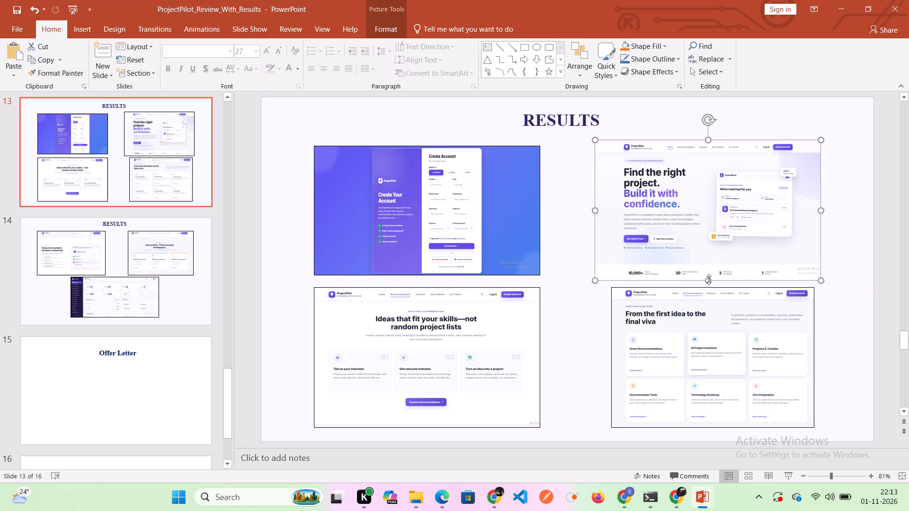
left_click_drag(709, 279, 709, 273)
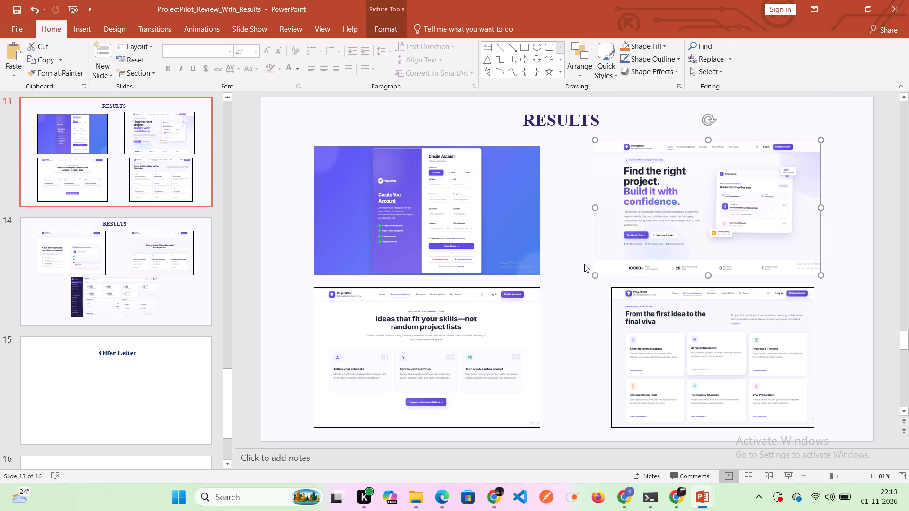
Widen the "From the first idea to the final viva" screenshot on both sides to match the edges of the screenshot above it.
left_click(662, 334)
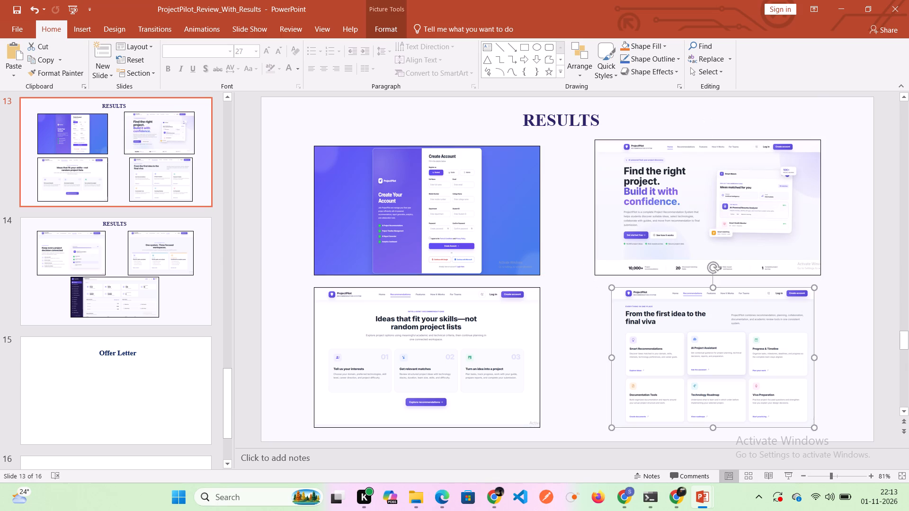
left_click_drag(612, 358, 600, 358)
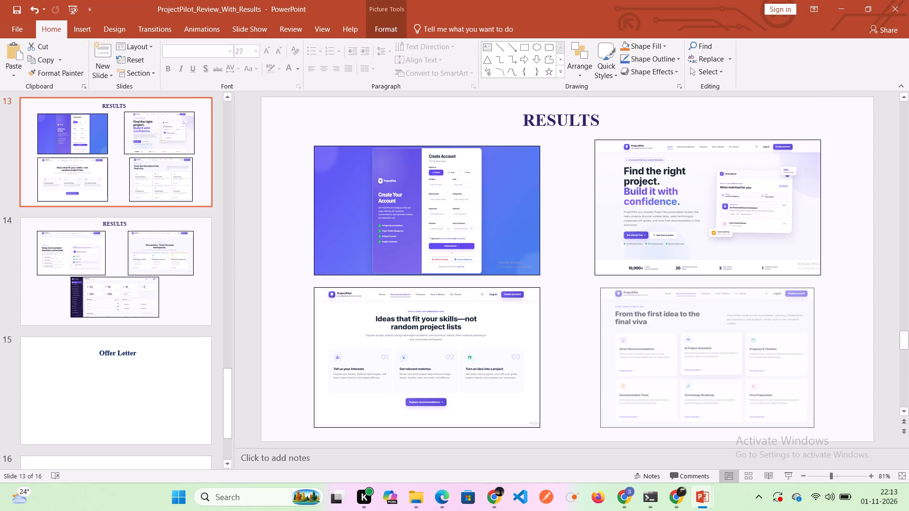
left_click_drag(600, 358, 597, 358)
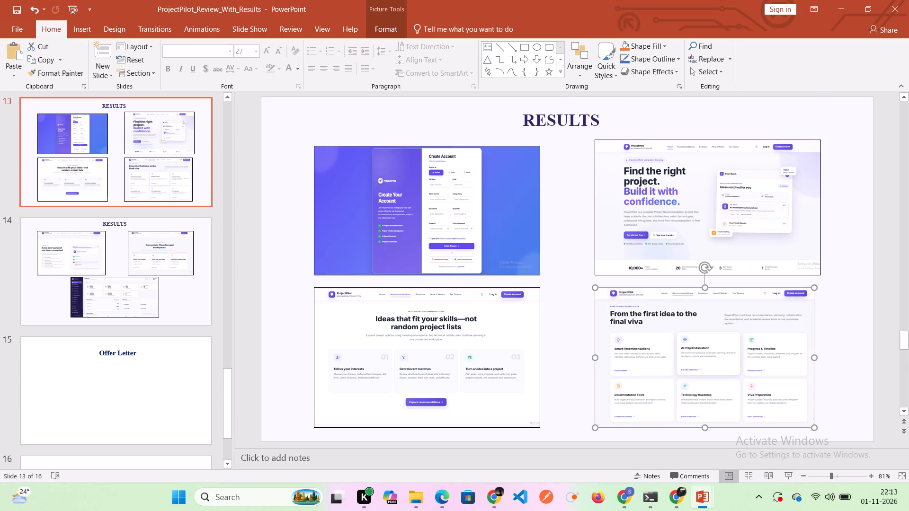
left_click(815, 357)
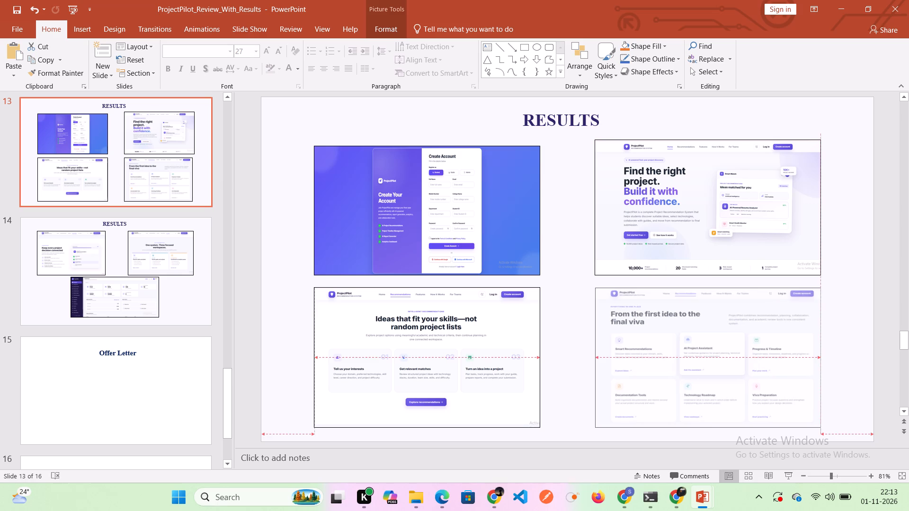
left_click(709, 427)
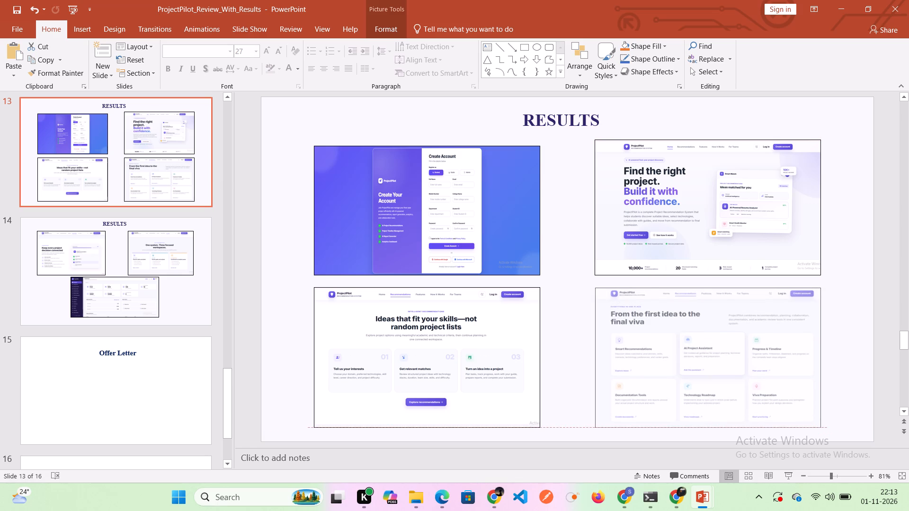
left_click(576, 352)
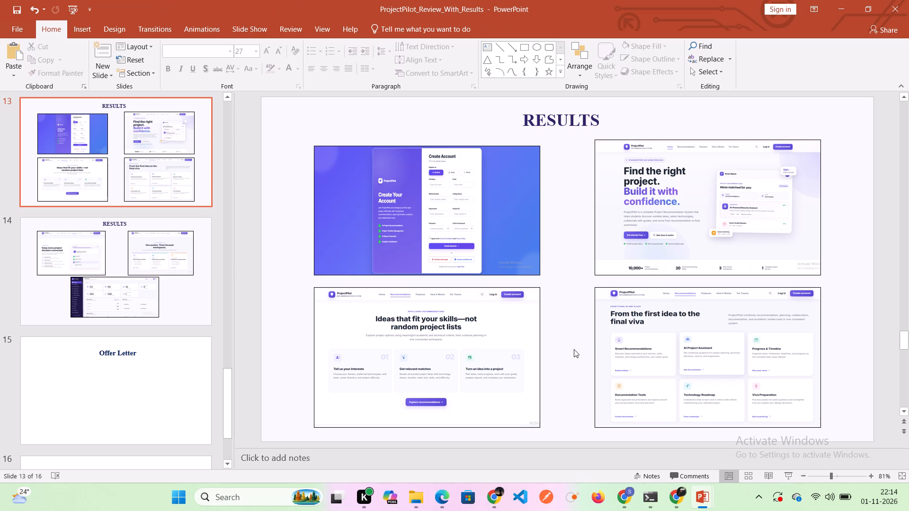
left_click(566, 318)
Extend the Create Account screenshot upward so its top edge lines up with the "Find the right project" screenshot.
left_click(674, 170)
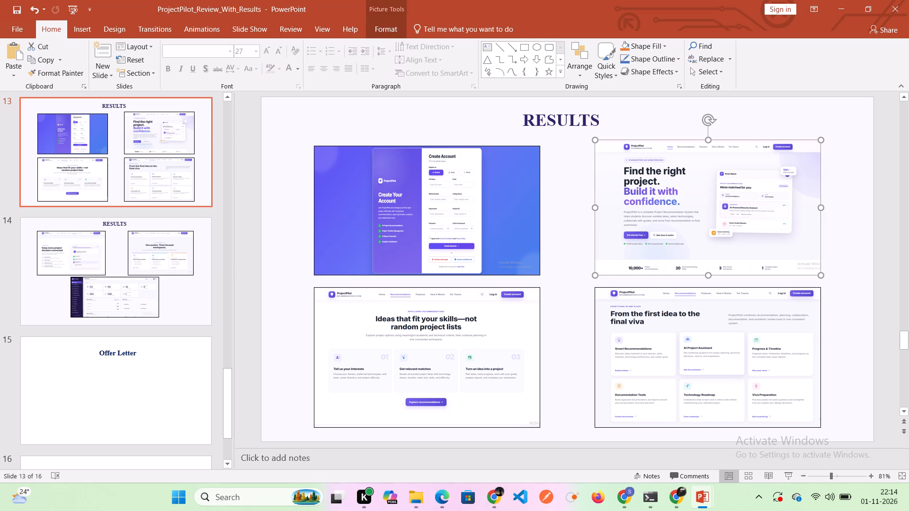
left_click(447, 166)
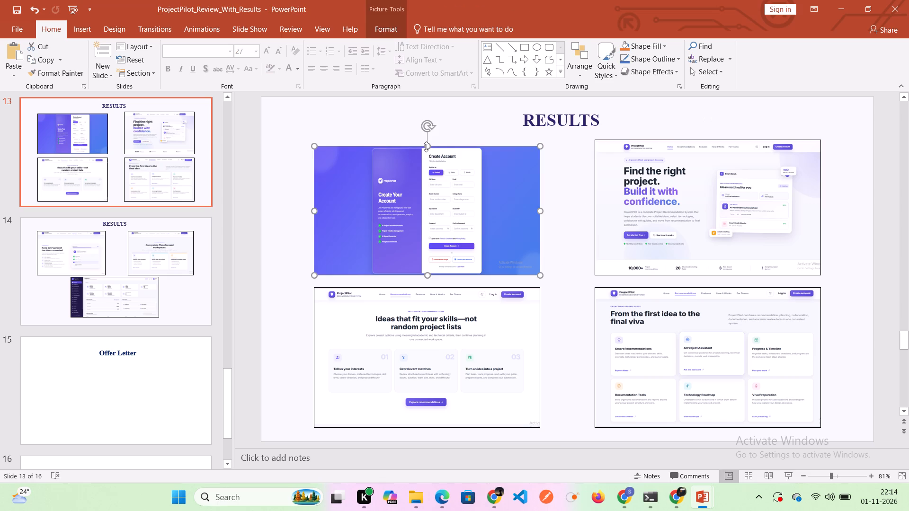
left_click_drag(428, 146, 428, 144)
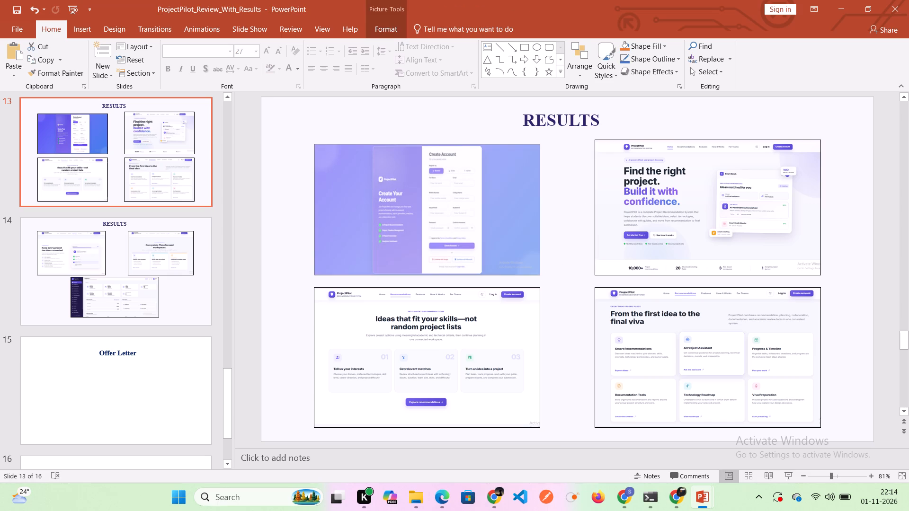
left_click_drag(428, 144, 428, 141)
left_click(283, 149)
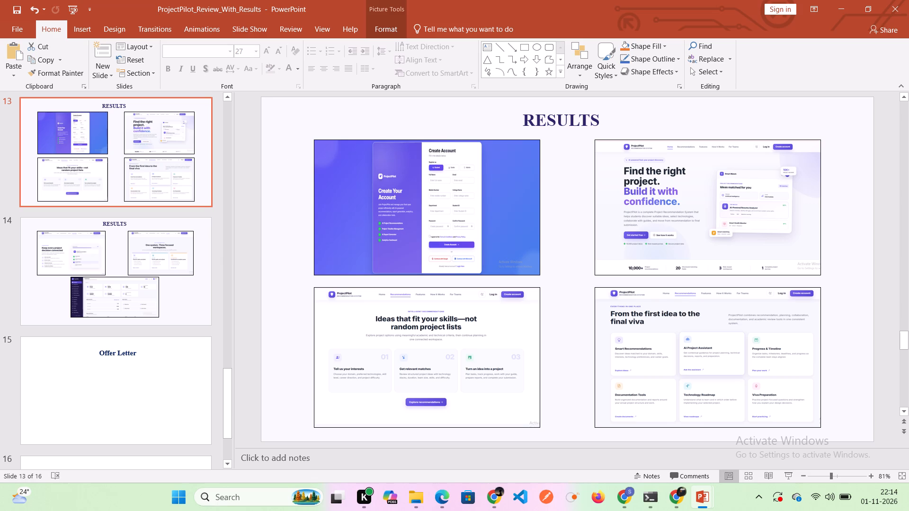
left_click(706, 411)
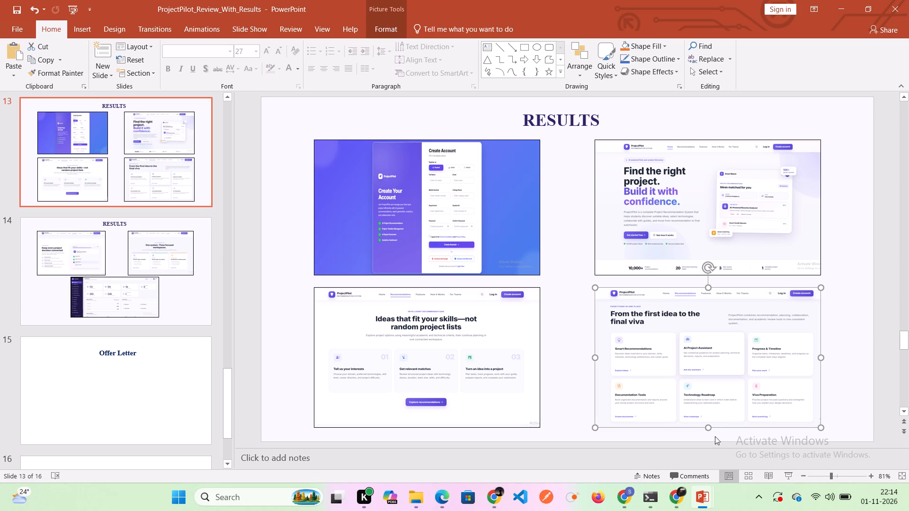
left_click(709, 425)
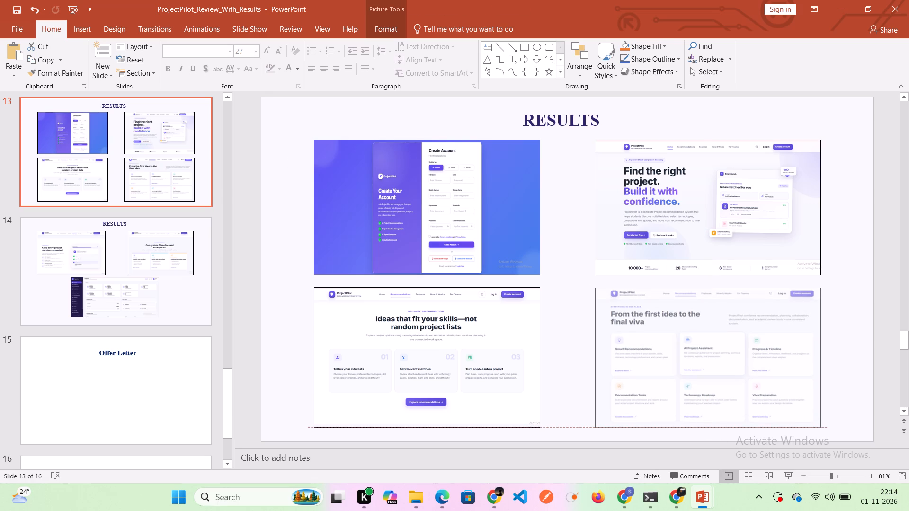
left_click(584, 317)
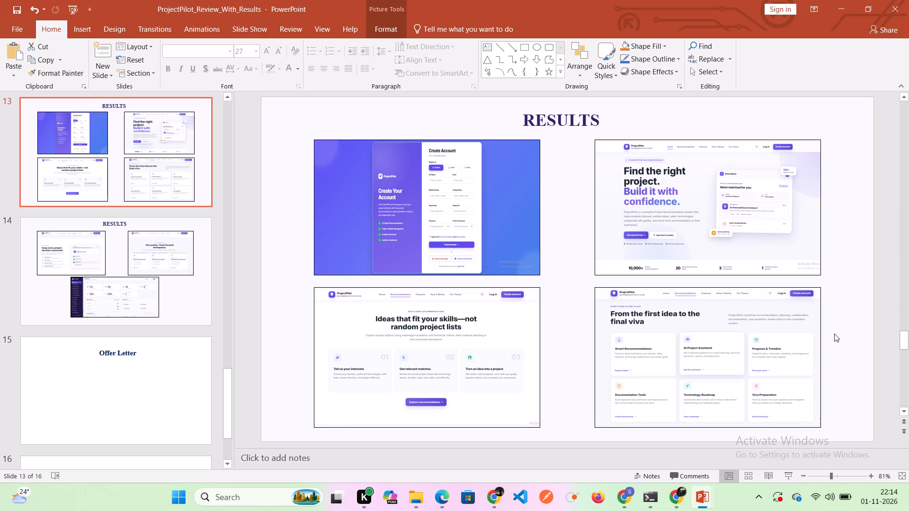
Look through slides 14 to 16 and go back to the Advantages & Future Scope slide.
key("Right")
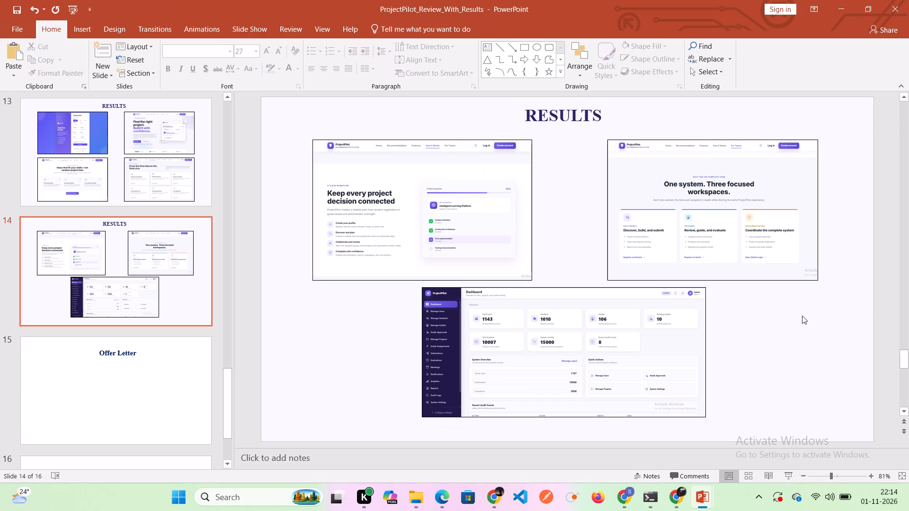
key("Right")
key("Right")
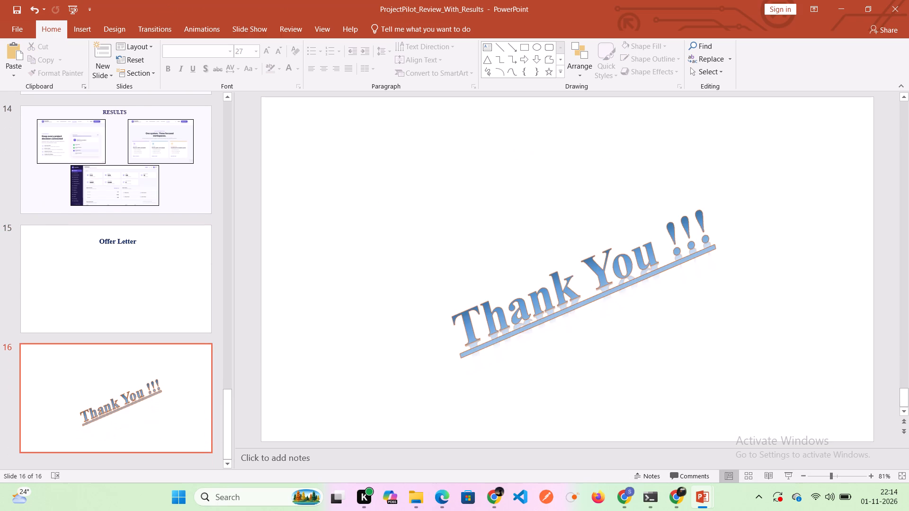
key("Left")
key("Left")
key("Left")
key("Left")
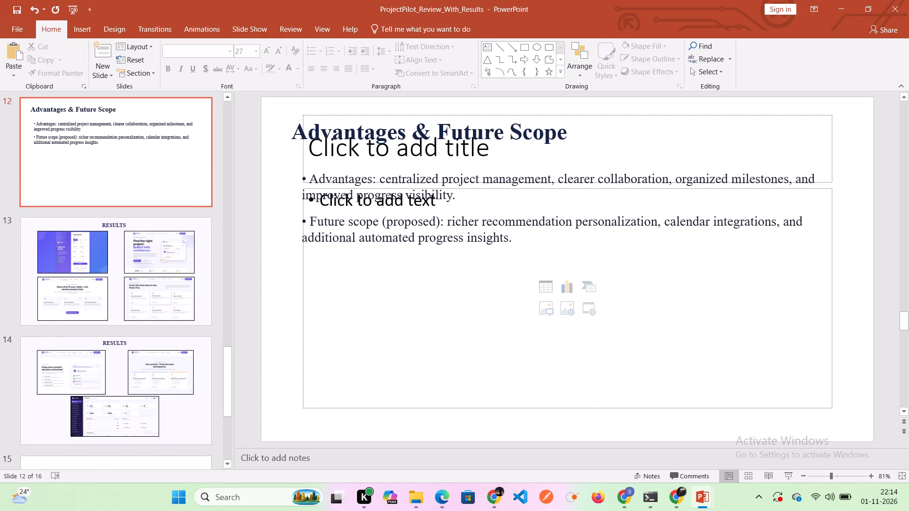
Look back through the slides from Advantages & Future Scope to Project Duration and Module Description.
key("Left")
key("Left")
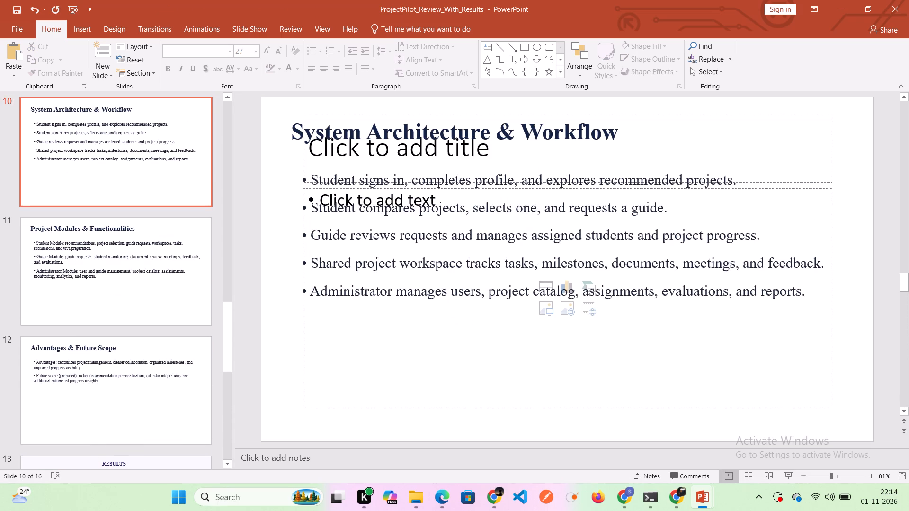
key("Left")
key("Left")
key("Left")
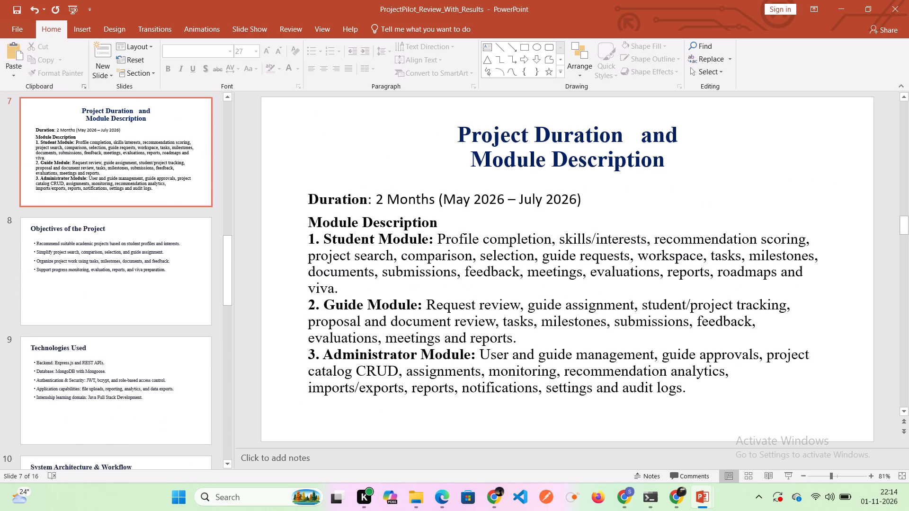
key("Right")
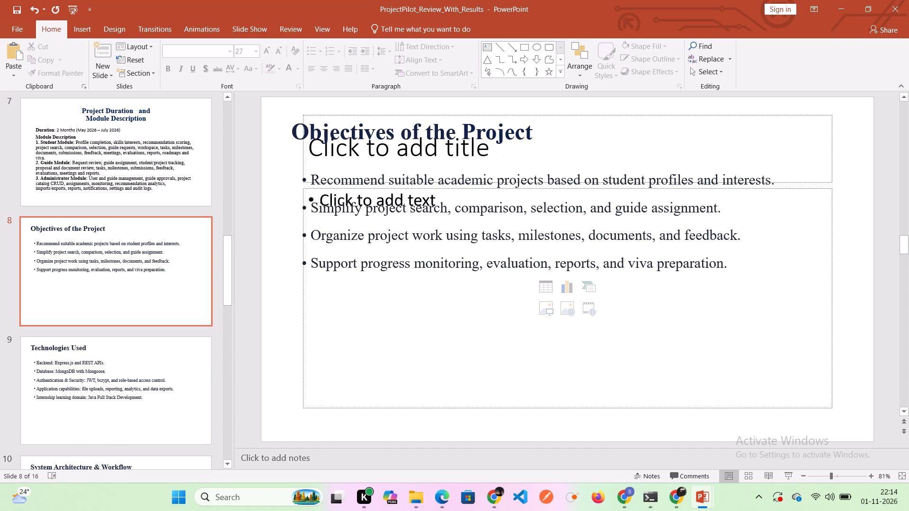
key("Left")
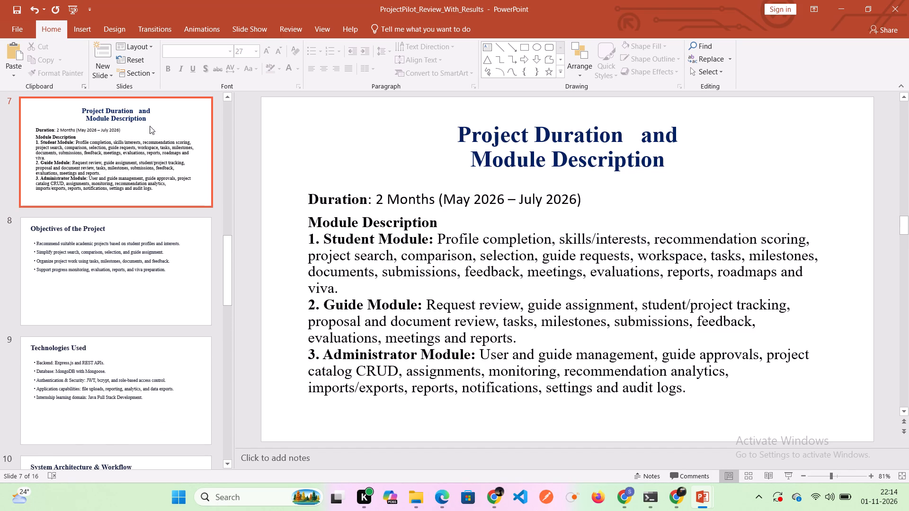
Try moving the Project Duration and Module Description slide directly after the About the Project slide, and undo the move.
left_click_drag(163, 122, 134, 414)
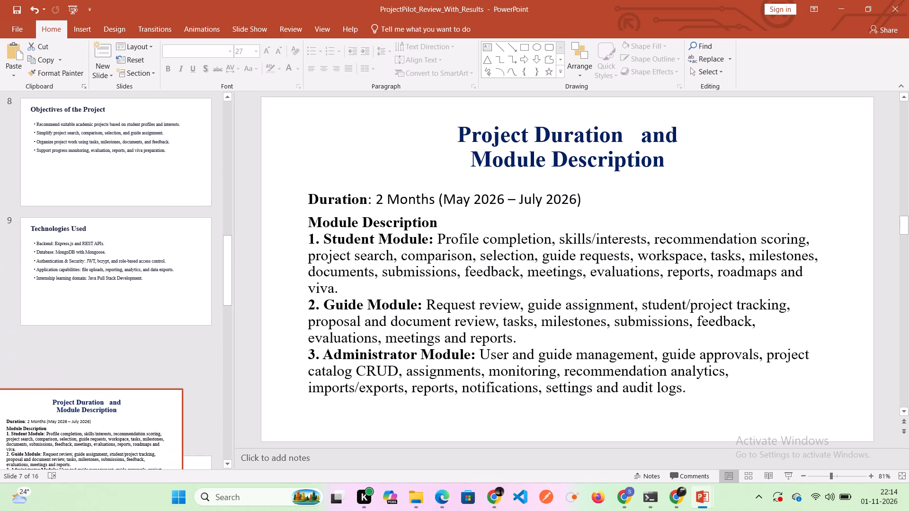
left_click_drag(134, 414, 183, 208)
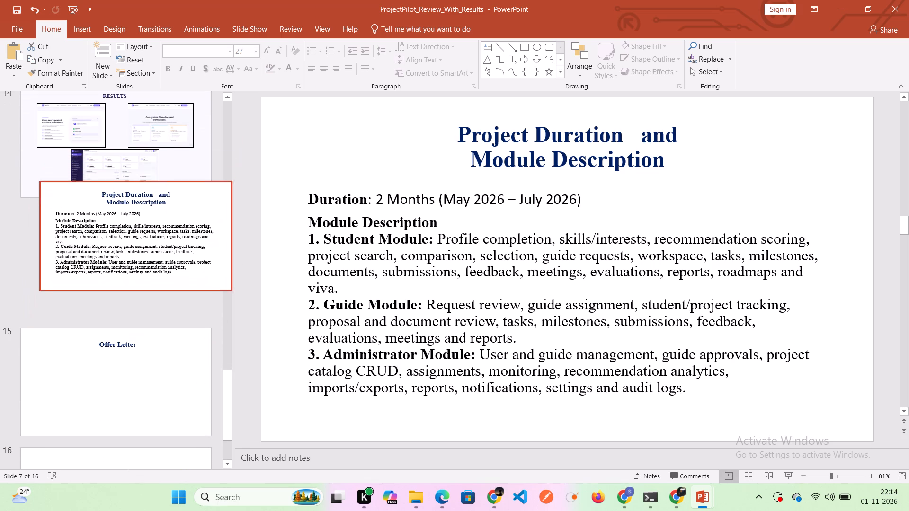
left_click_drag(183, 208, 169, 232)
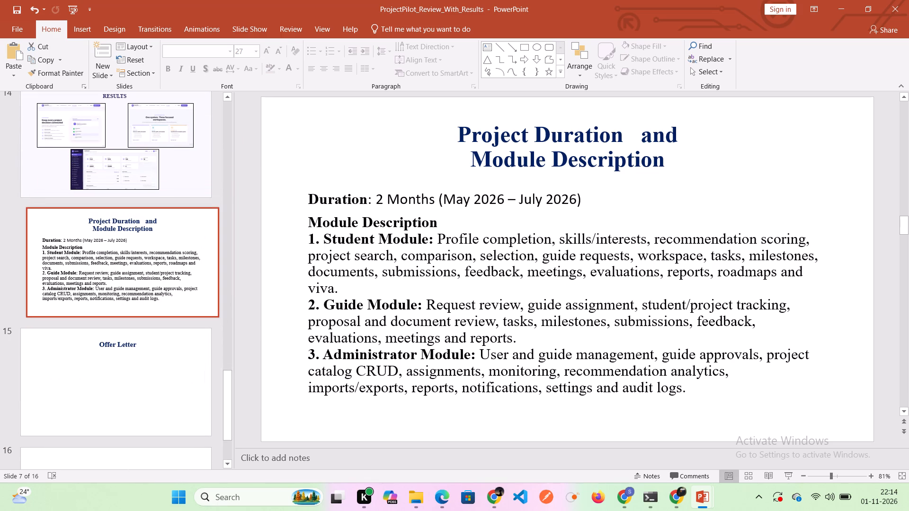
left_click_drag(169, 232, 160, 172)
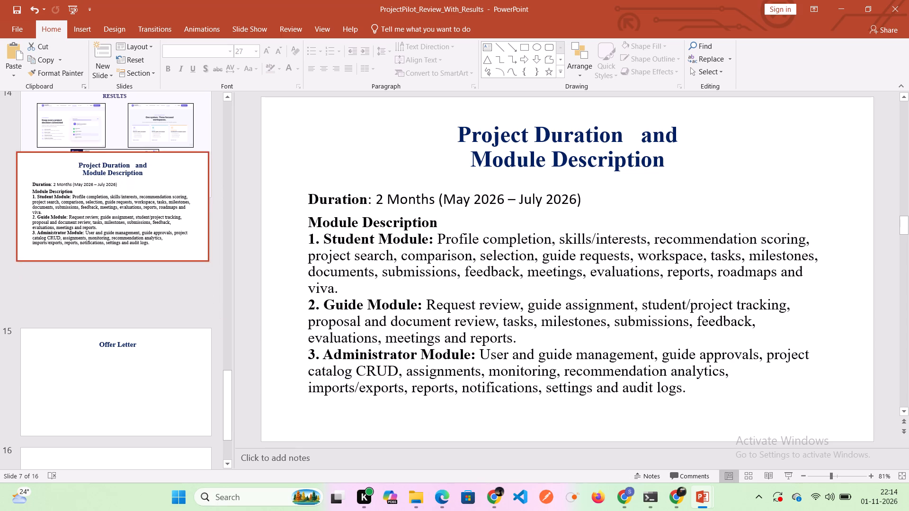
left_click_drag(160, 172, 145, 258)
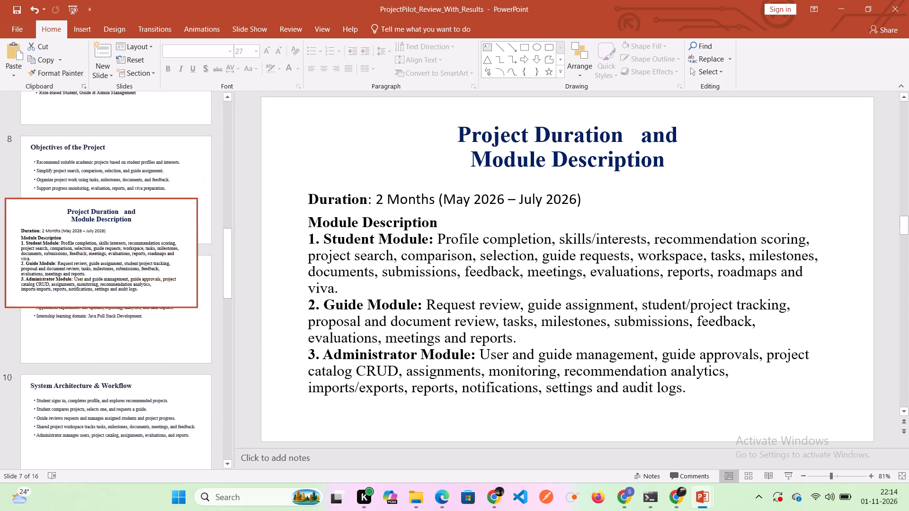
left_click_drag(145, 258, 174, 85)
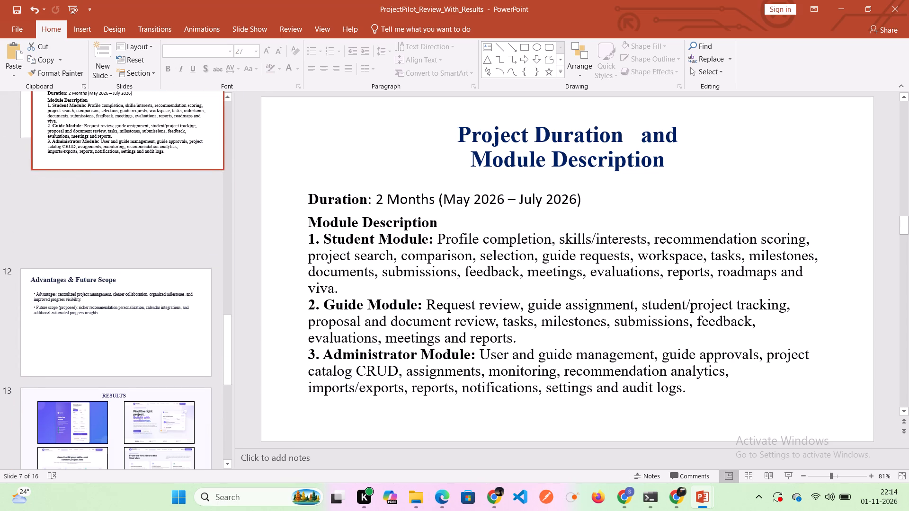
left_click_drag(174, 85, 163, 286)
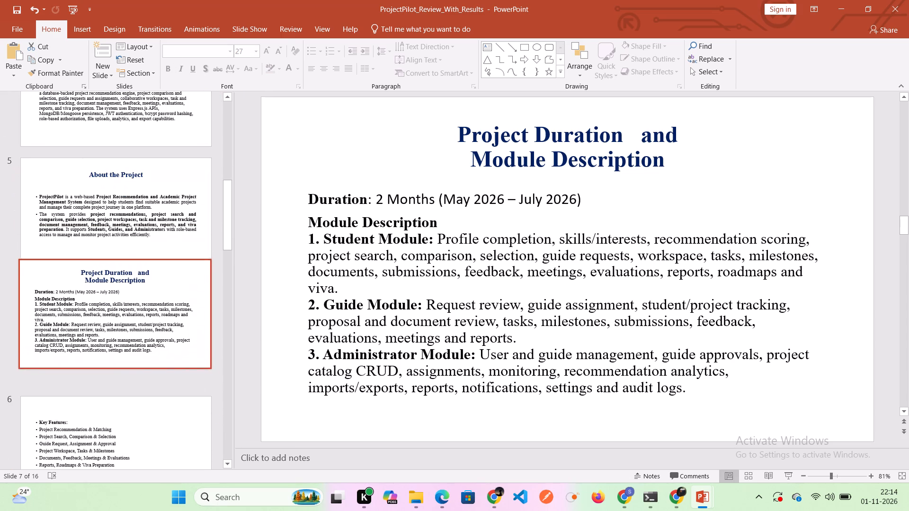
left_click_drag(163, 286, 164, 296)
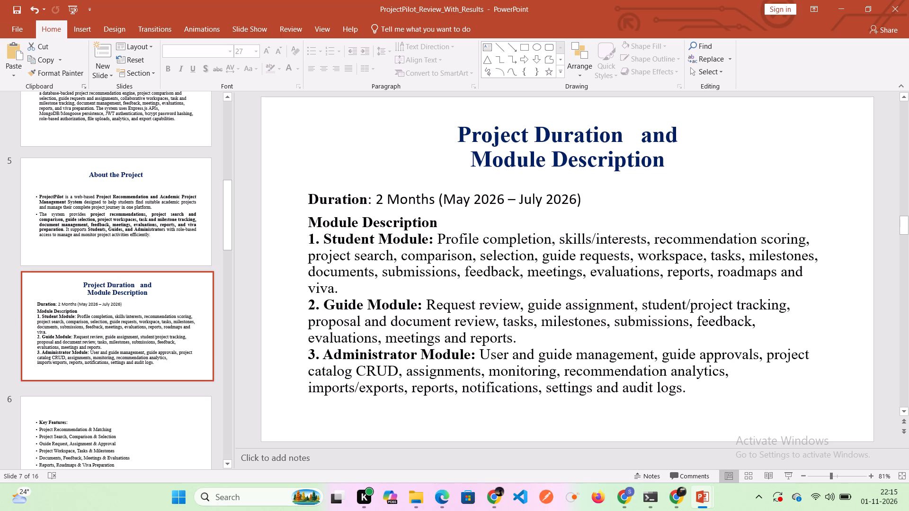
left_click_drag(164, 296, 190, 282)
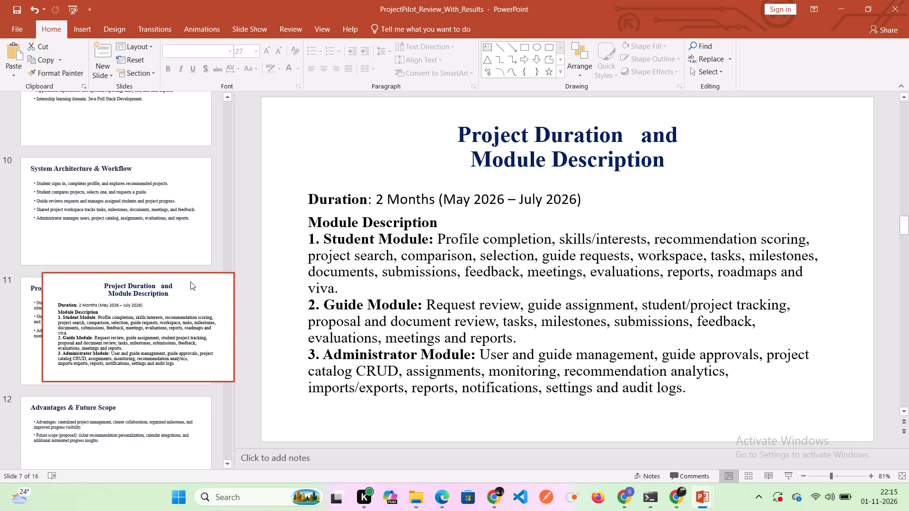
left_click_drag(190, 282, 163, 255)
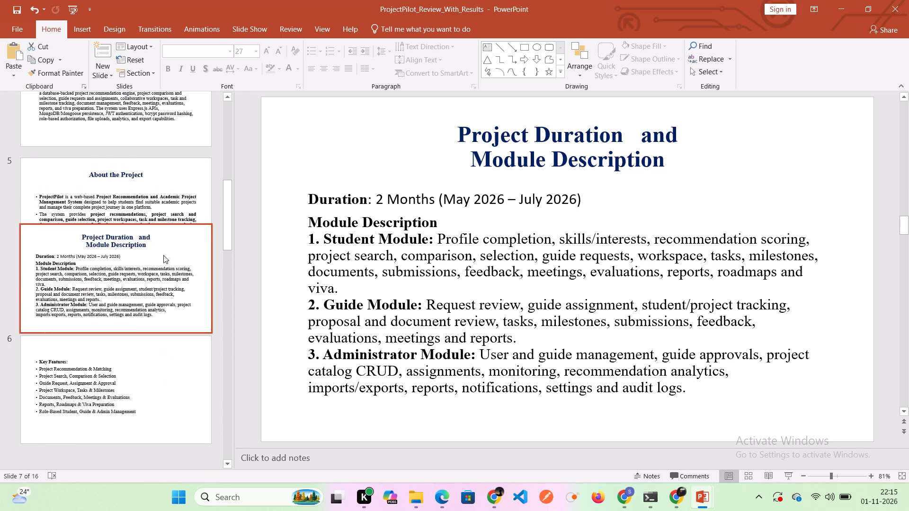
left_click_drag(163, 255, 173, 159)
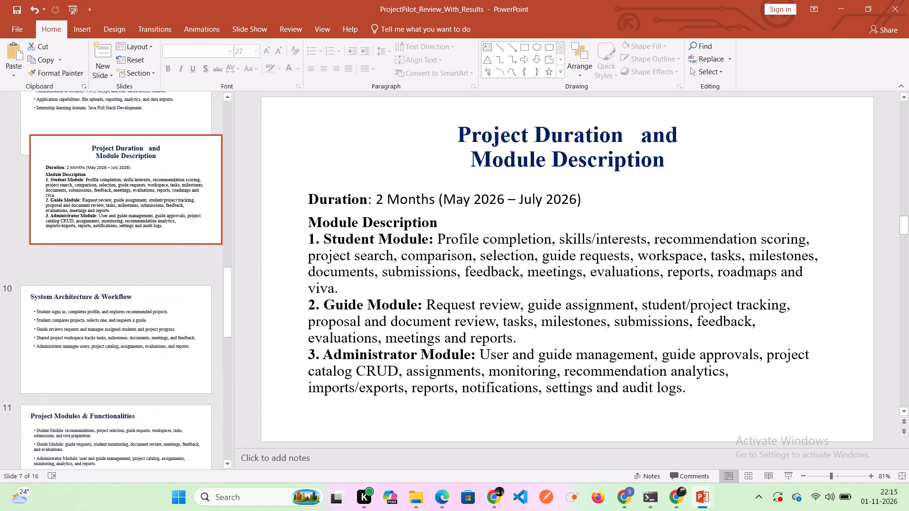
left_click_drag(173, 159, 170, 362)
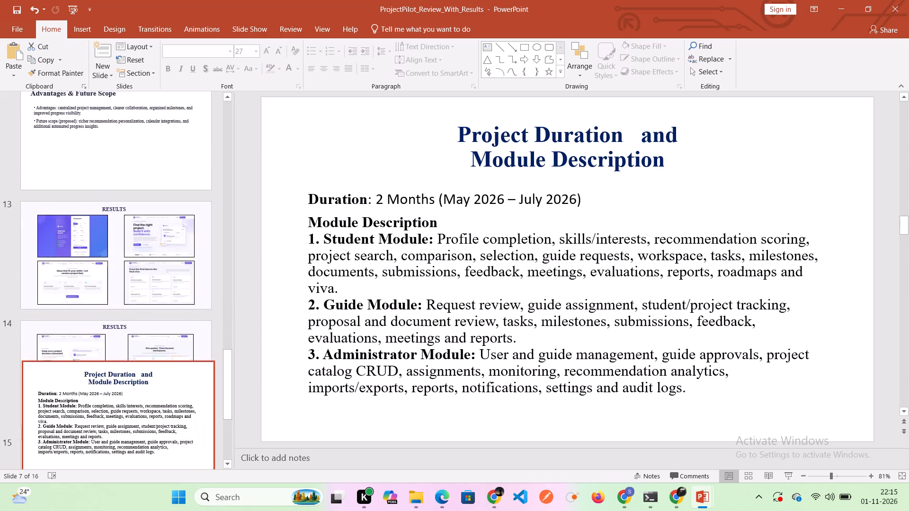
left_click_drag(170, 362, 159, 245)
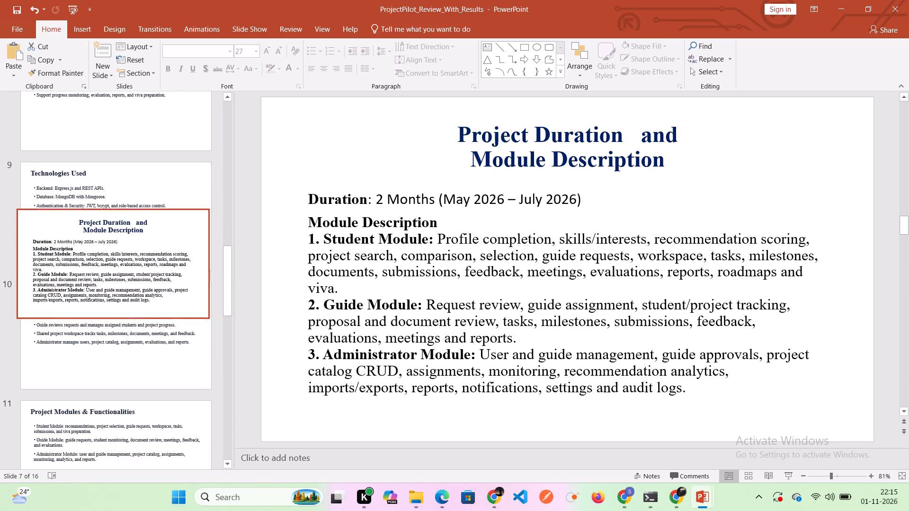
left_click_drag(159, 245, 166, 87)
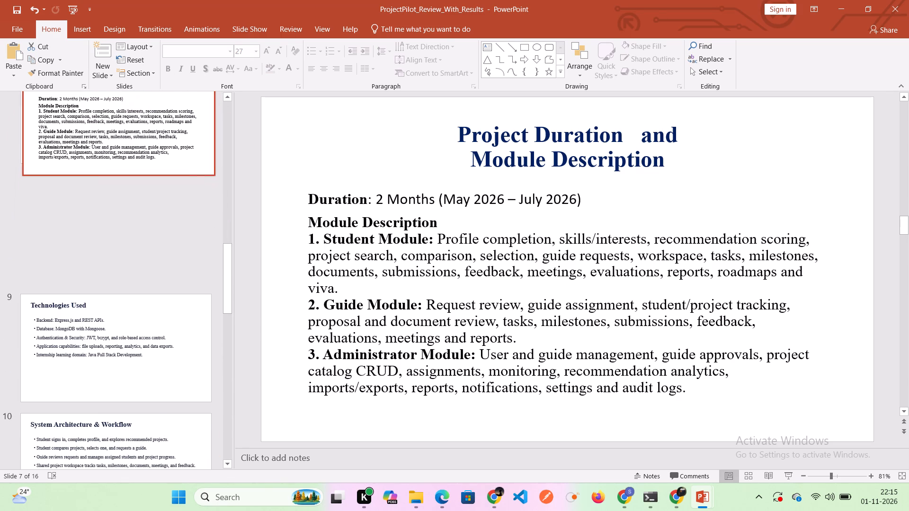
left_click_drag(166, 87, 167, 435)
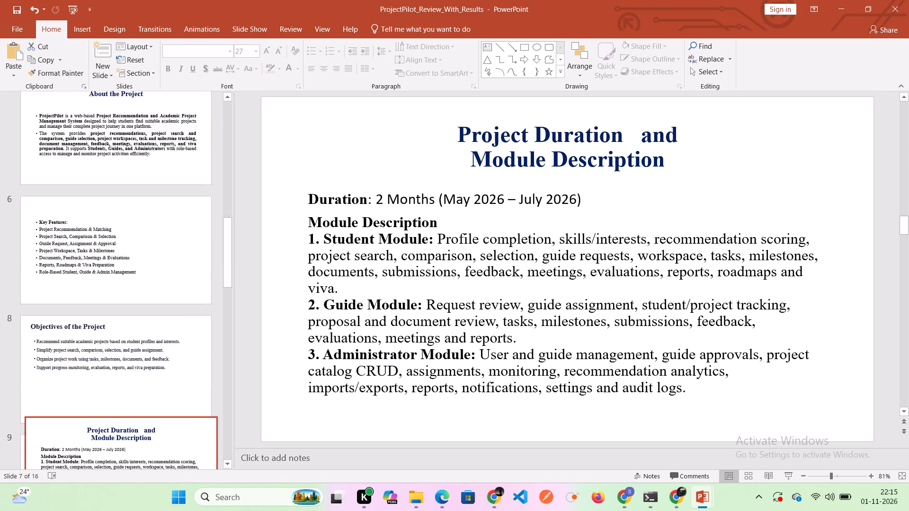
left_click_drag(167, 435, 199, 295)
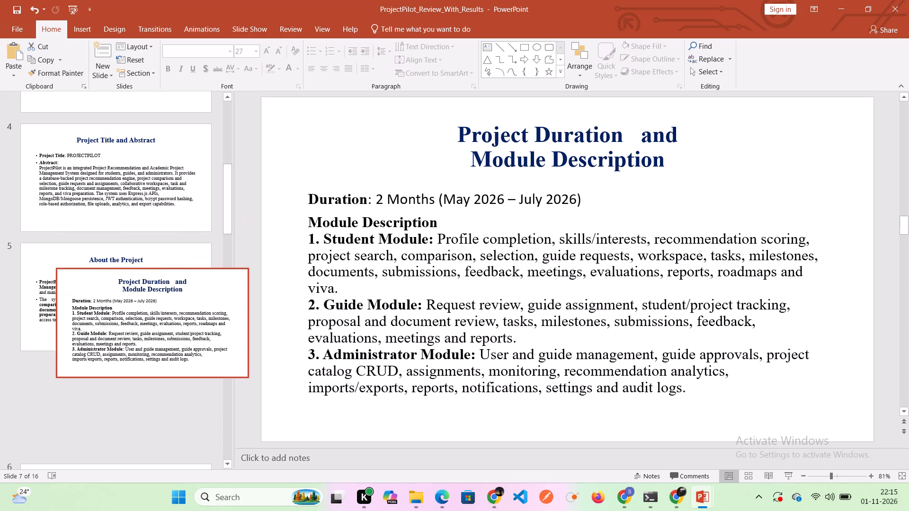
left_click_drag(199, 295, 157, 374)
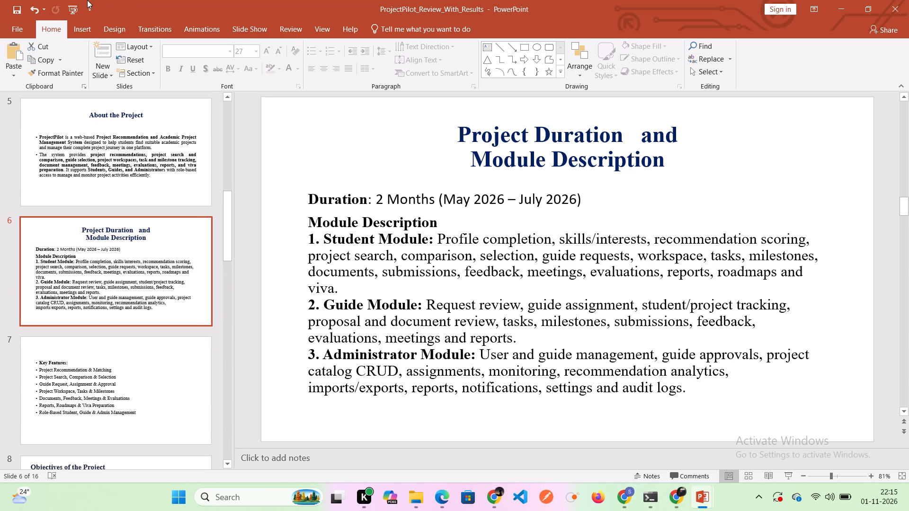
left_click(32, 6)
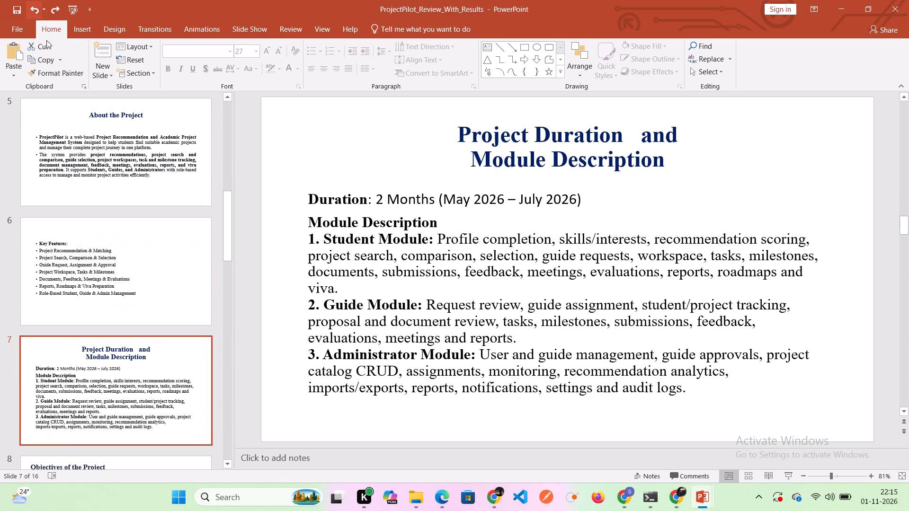
Remove the bullet from the "Key Features:" heading on slide 6, keeping the bullets on the items below it.
left_click(157, 267)
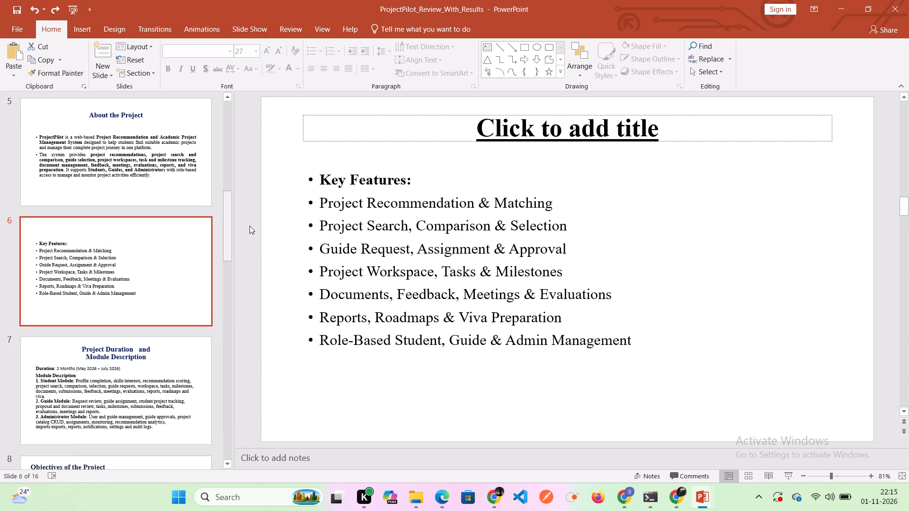
left_click(322, 184)
key("BackSpace")
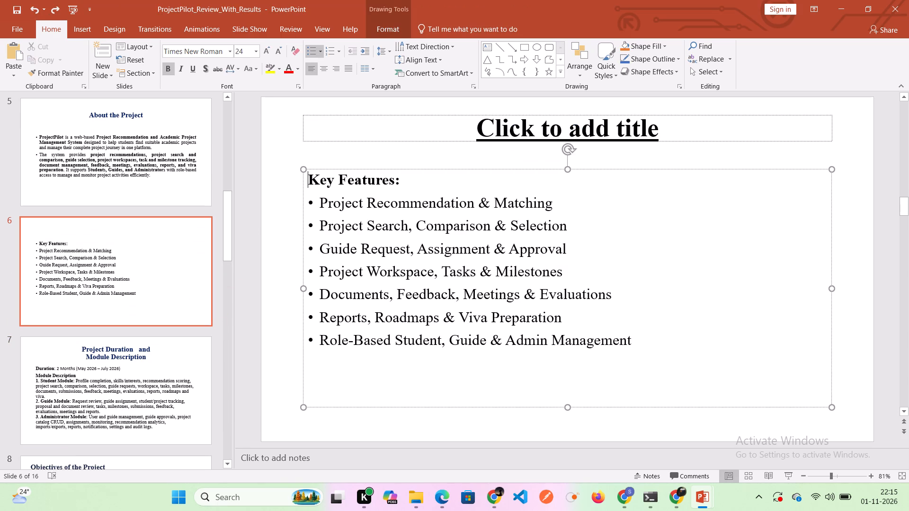
left_click(280, 184)
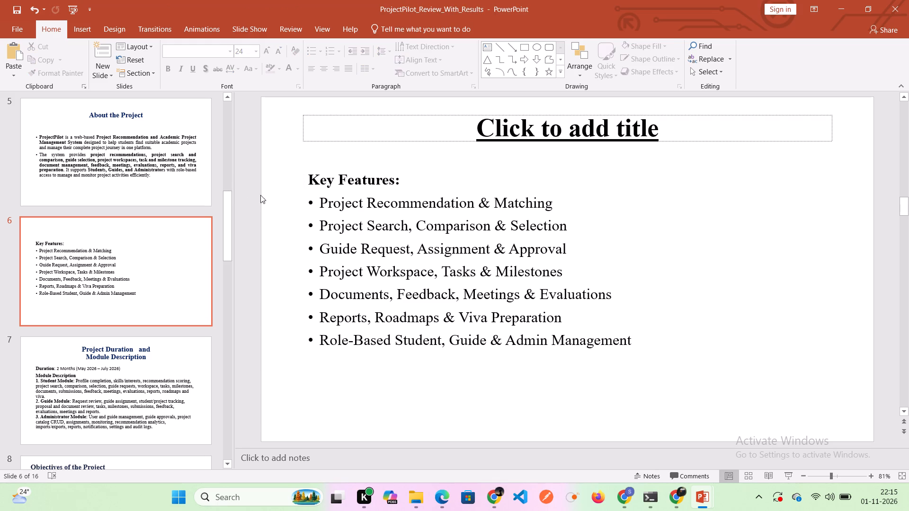
Centre the "Objectives of the Project" title on slide 8.
left_click(85, 388)
scroll(123, 274, "down", 3)
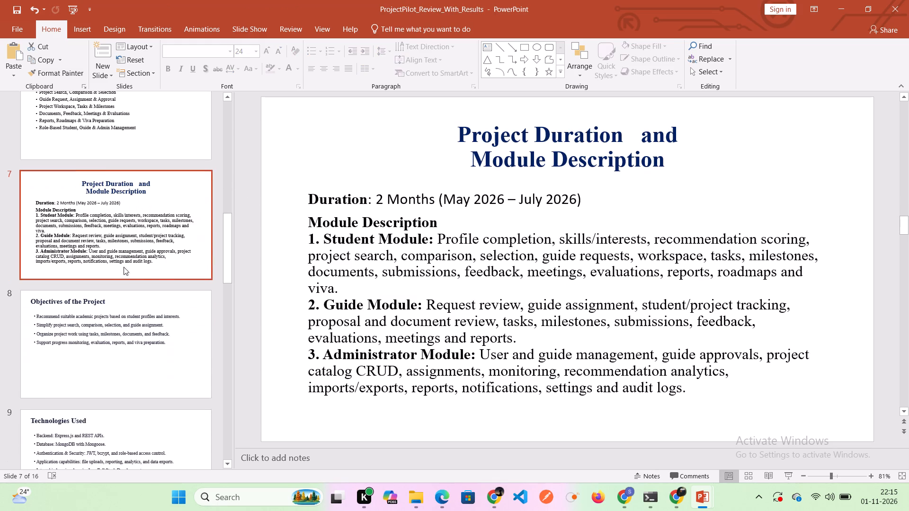
left_click(118, 315)
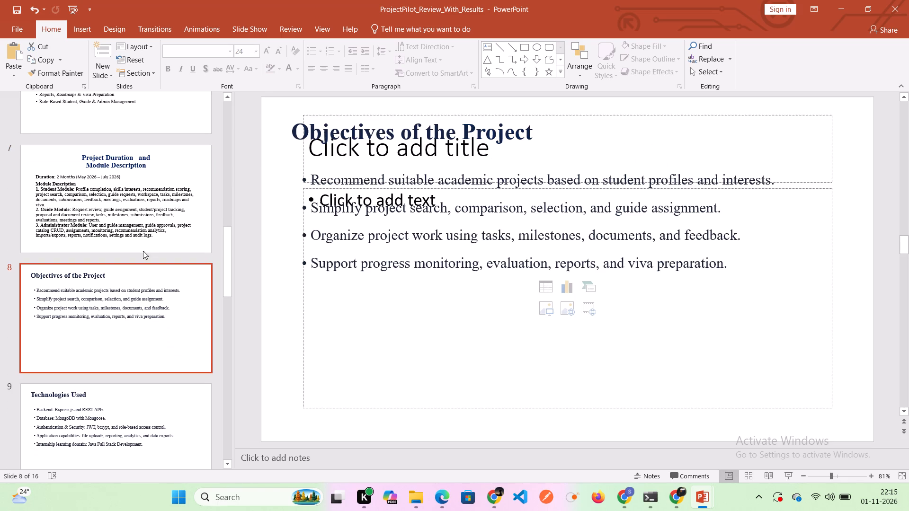
left_click(565, 132)
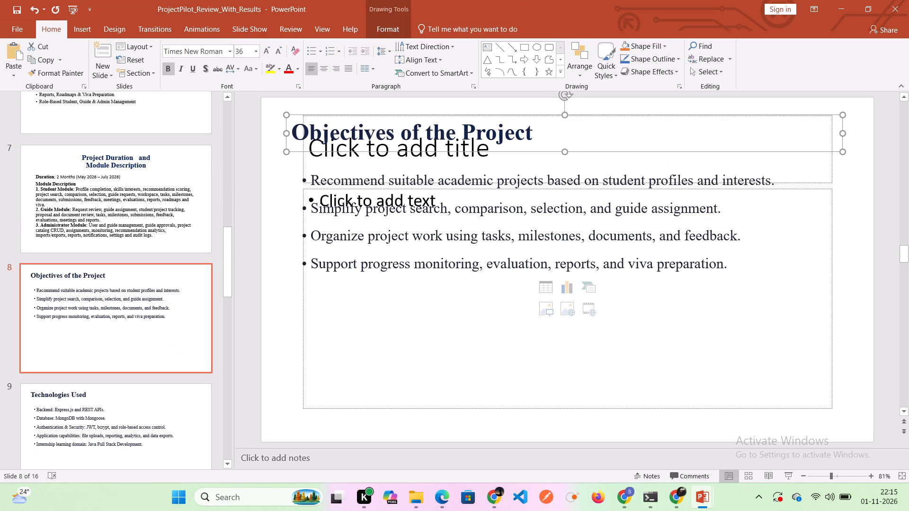
left_click(328, 69)
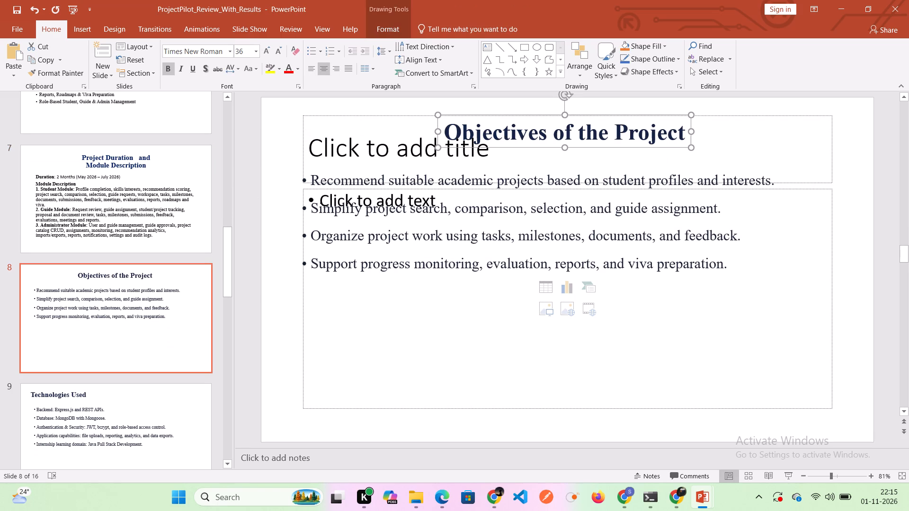
left_click(258, 205)
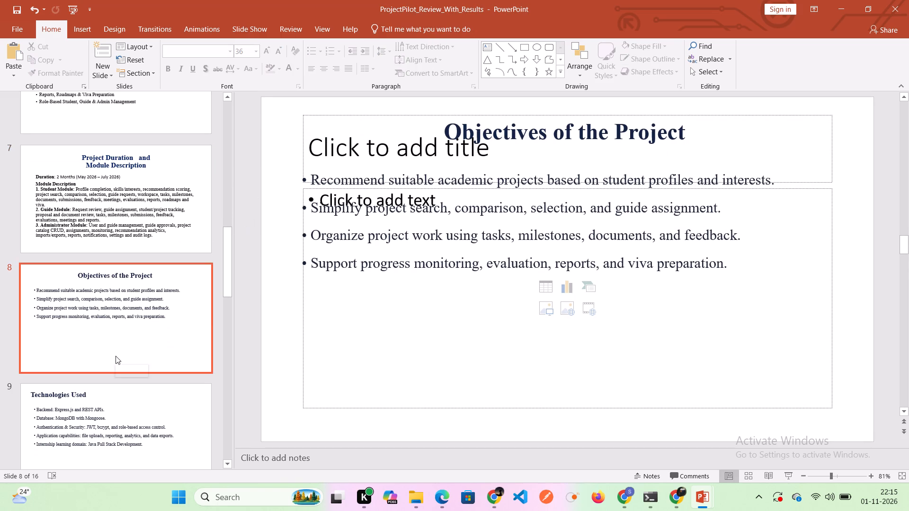
Centre the "Technologies Used" title on slide 9.
left_click(129, 436)
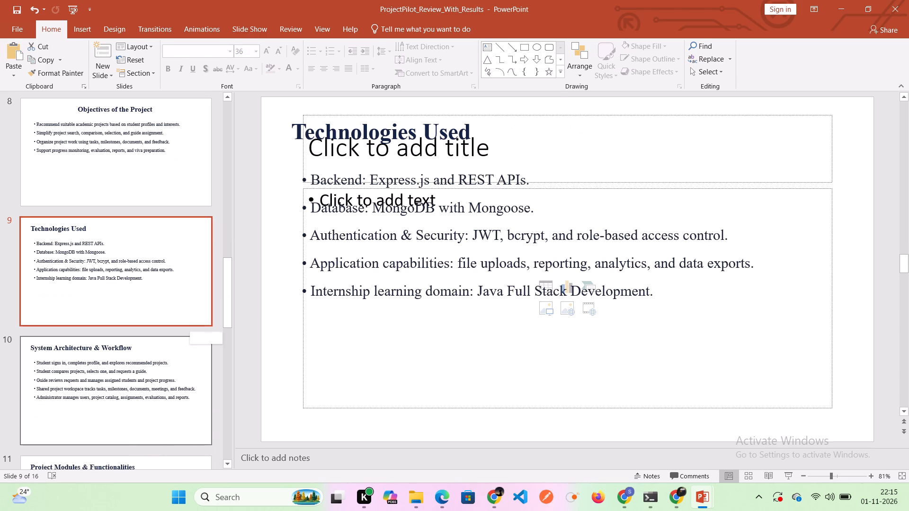
left_click(505, 137)
left_click(320, 70)
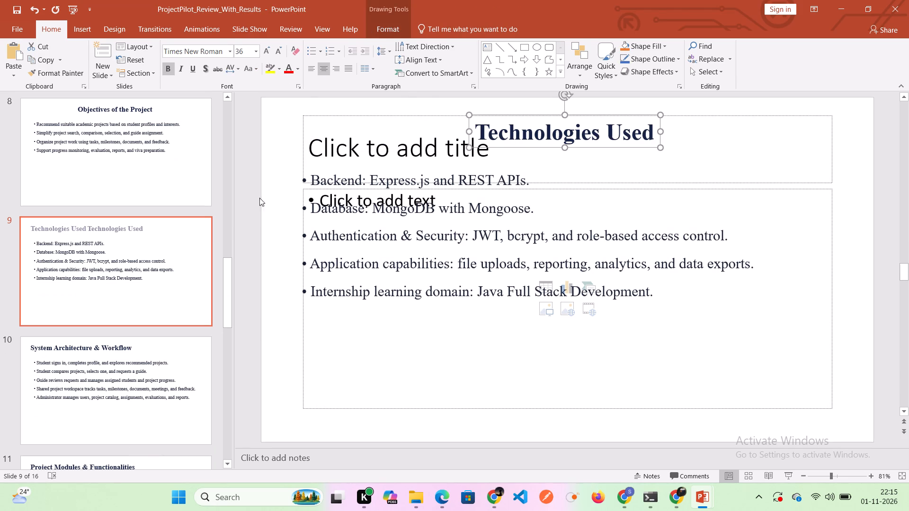
left_click(248, 233)
Centre the "System Architecture & Workflow" title on slide 10.
left_click(136, 387)
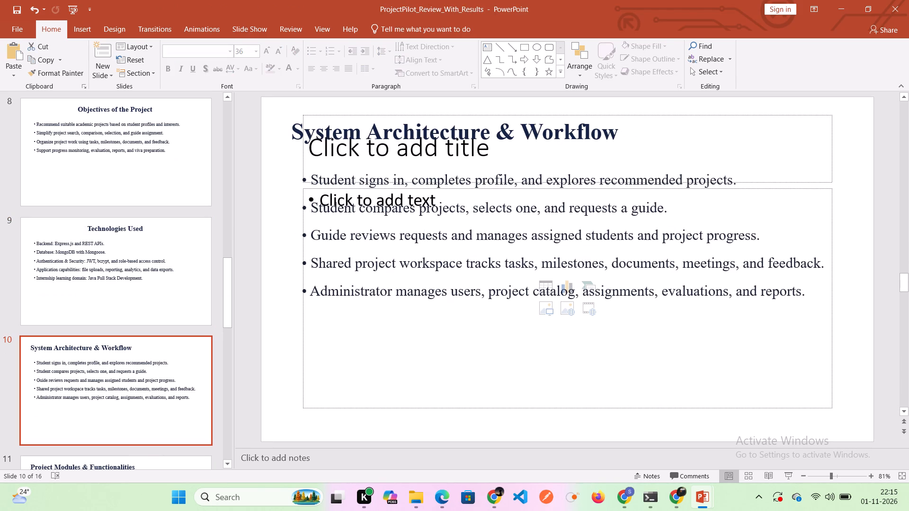
left_click(633, 125)
left_click(318, 68)
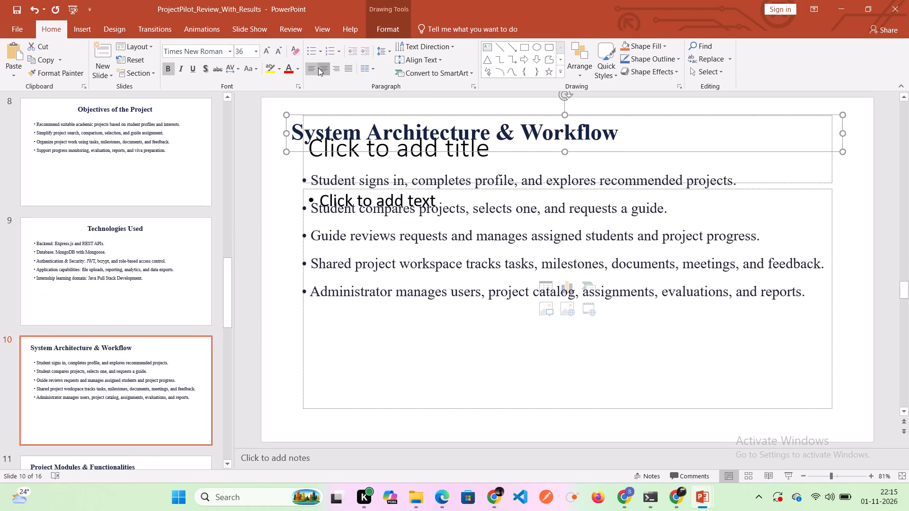
left_click(214, 289)
left_click(171, 389)
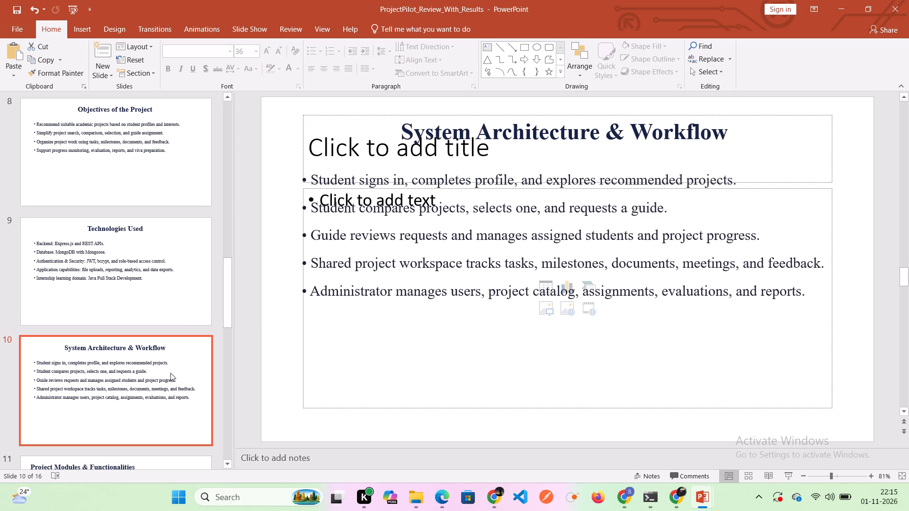
Centre the "Project Modules & Functionalities" title on slide 11.
scroll(177, 305, "down", 2)
left_click(151, 363)
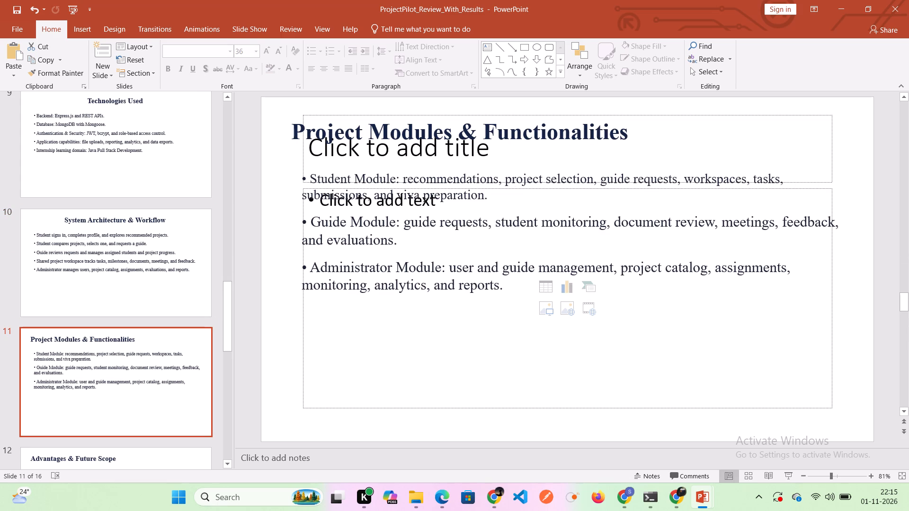
left_click(703, 136)
left_click(328, 63)
Centre the "Advantages & Future Scope" title on slide 12.
scroll(208, 183, "down", 2)
left_click(144, 357)
left_click(606, 134)
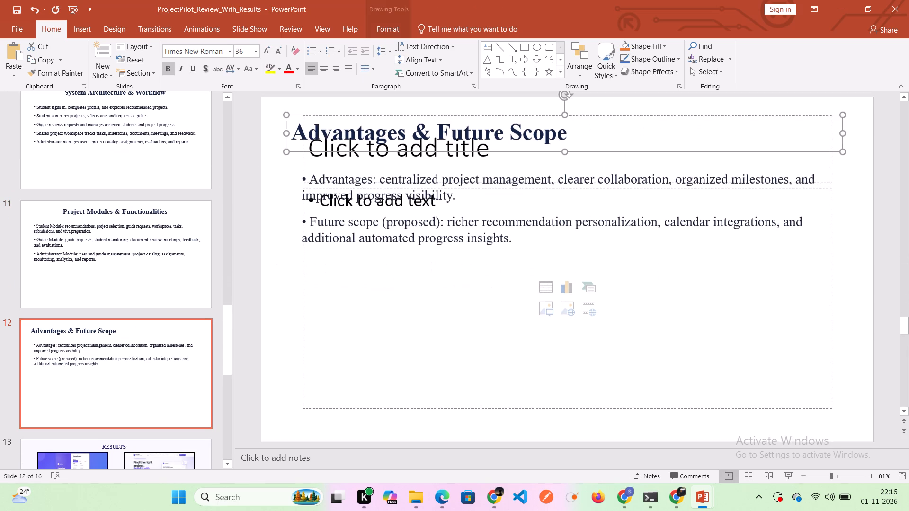
left_click(322, 67)
Look over the closing slides from Results to Thank You, and go back through the deck to slide 7.
scroll(256, 135, "down", 1)
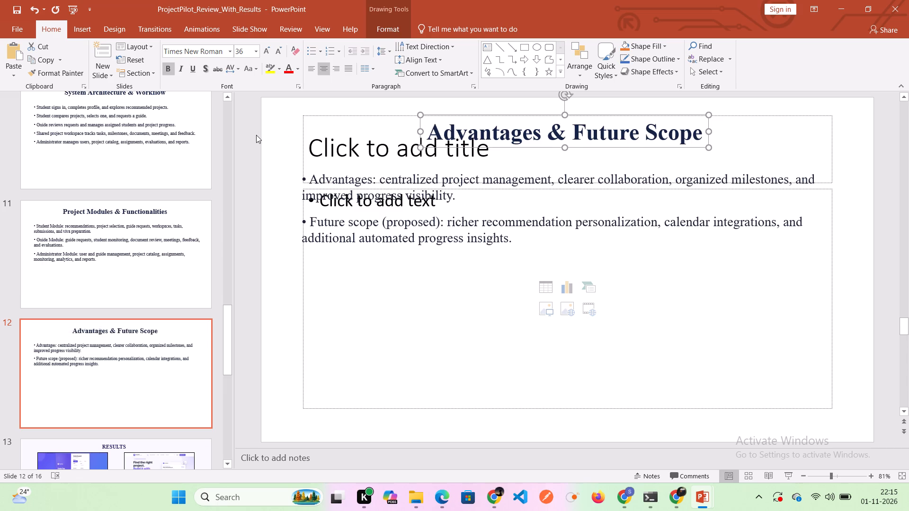
scroll(256, 135, "down", 2)
scroll(206, 179, "up", 3)
scroll(118, 189, "up", 1)
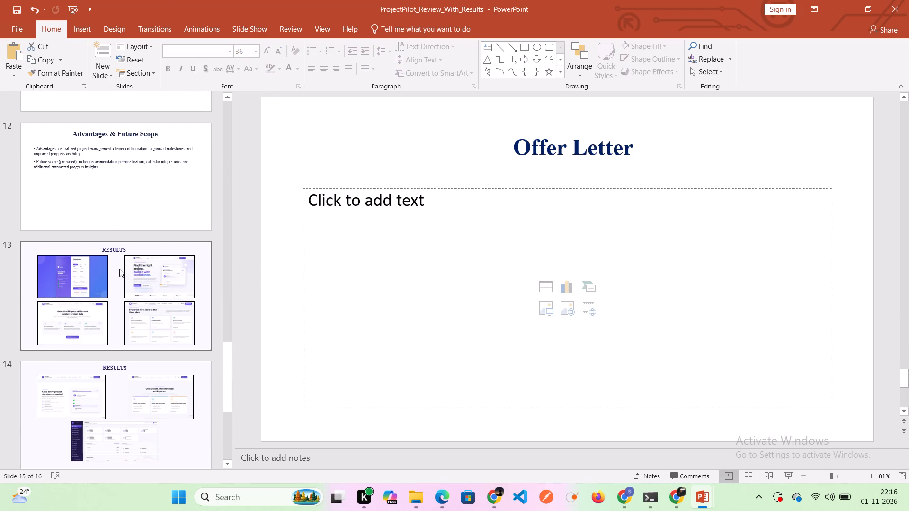
left_click(119, 269)
scroll(120, 305, "down", 1)
left_click(123, 362)
scroll(147, 299, "down", 1)
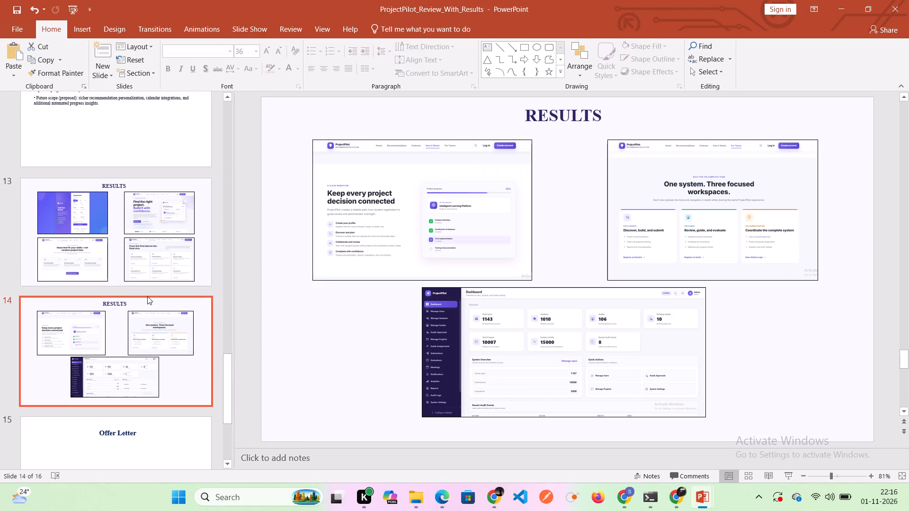
scroll(147, 296, "down", 5)
left_click(145, 377)
scroll(154, 244, "up", 1)
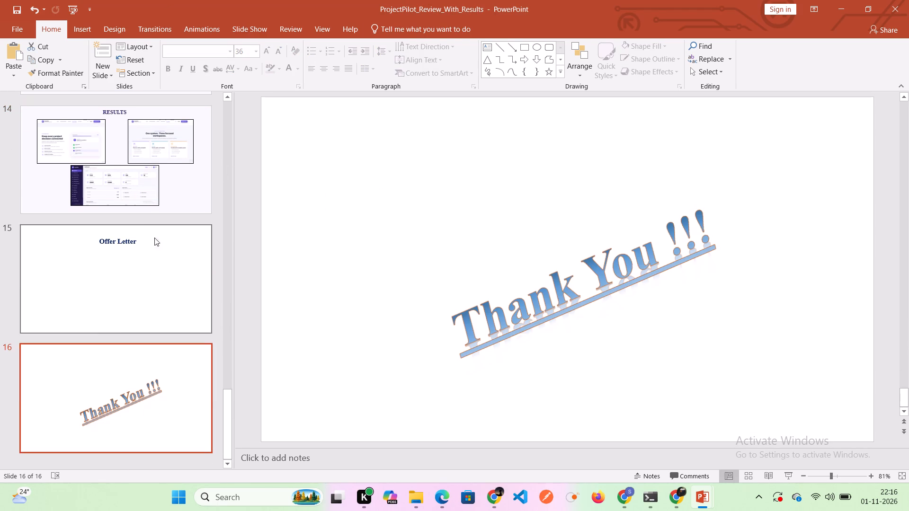
scroll(154, 238, "up", 6)
scroll(147, 198, "up", 9)
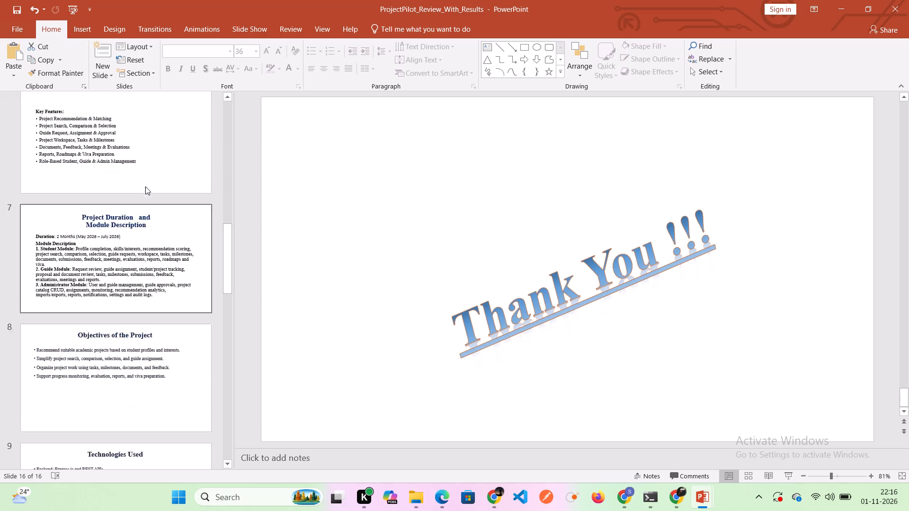
scroll(145, 186, "up", 1)
scroll(124, 335, "down", 1)
Set the four objective bullets on slide 8 to font size 24, matching the module description text on slide 7.
left_click(126, 341)
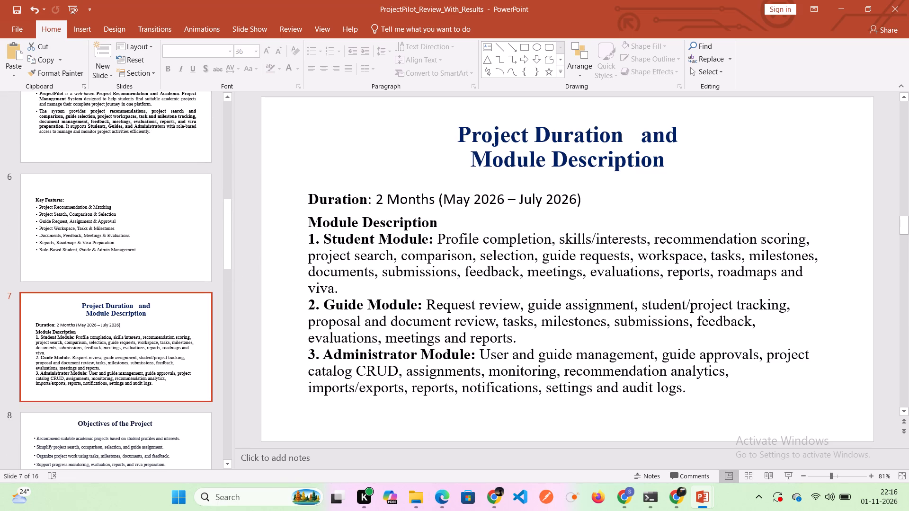
scroll(134, 264, "down", 1)
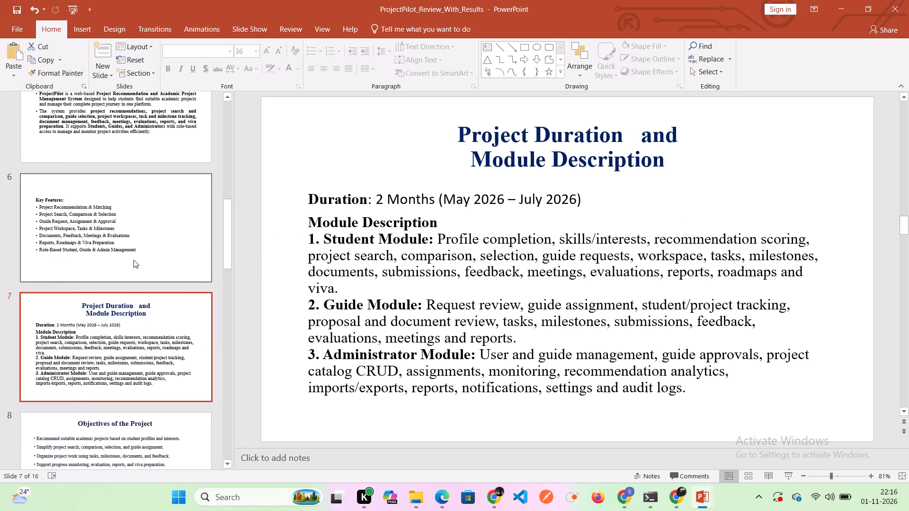
left_click(126, 373)
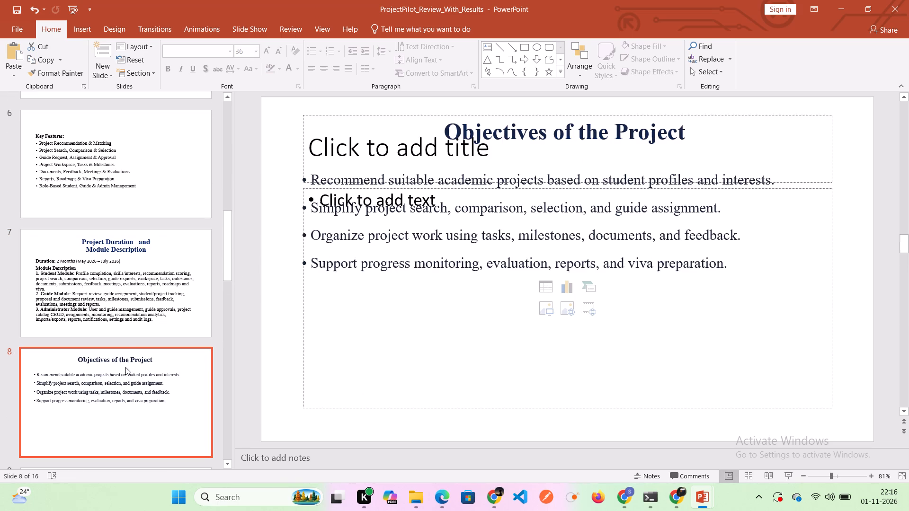
left_click(150, 289)
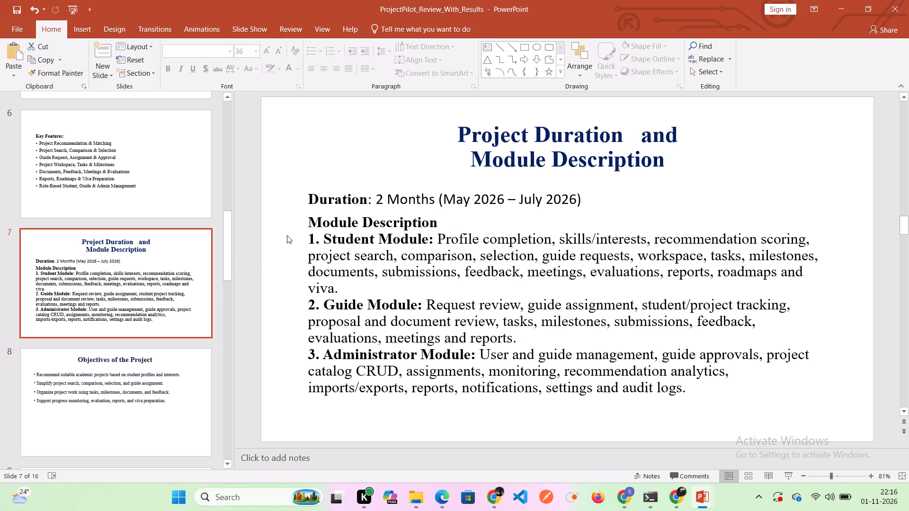
left_click(424, 252)
left_click(113, 393)
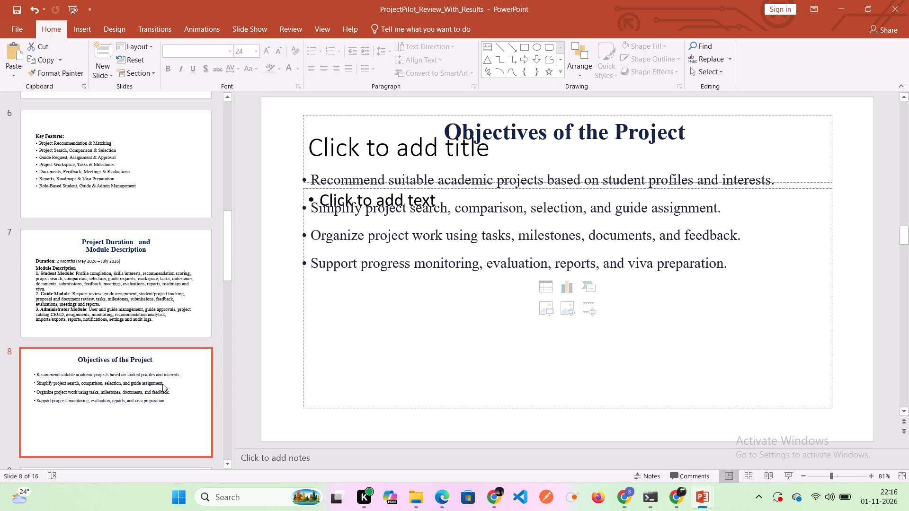
left_click(740, 260)
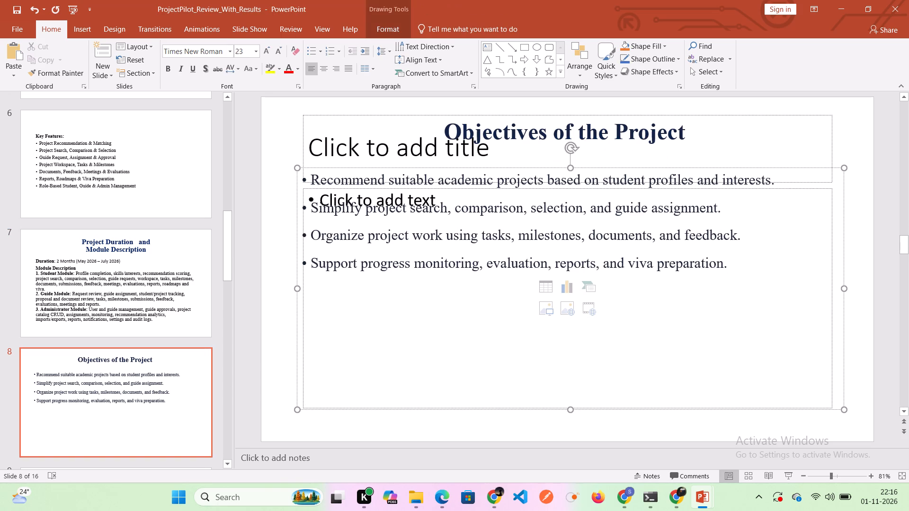
left_click_drag(740, 266, 314, 185)
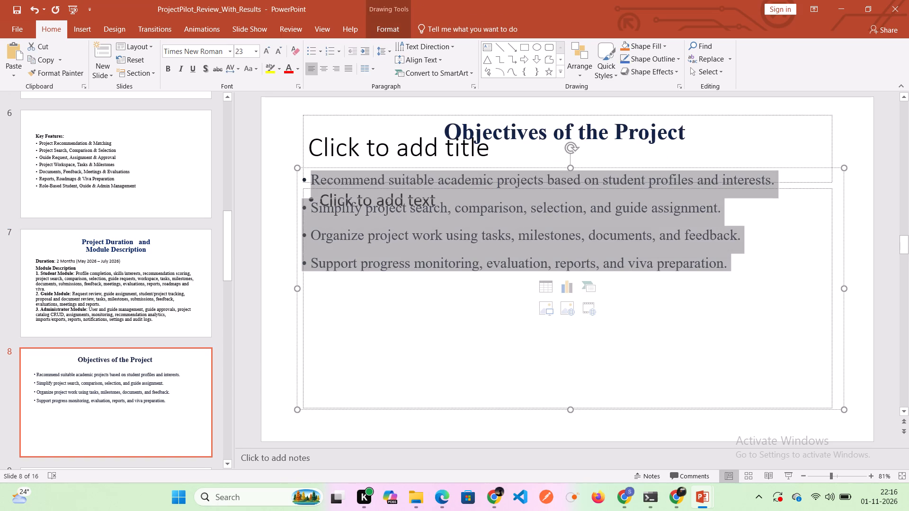
left_click_drag(314, 185, 309, 176)
left_click(258, 50)
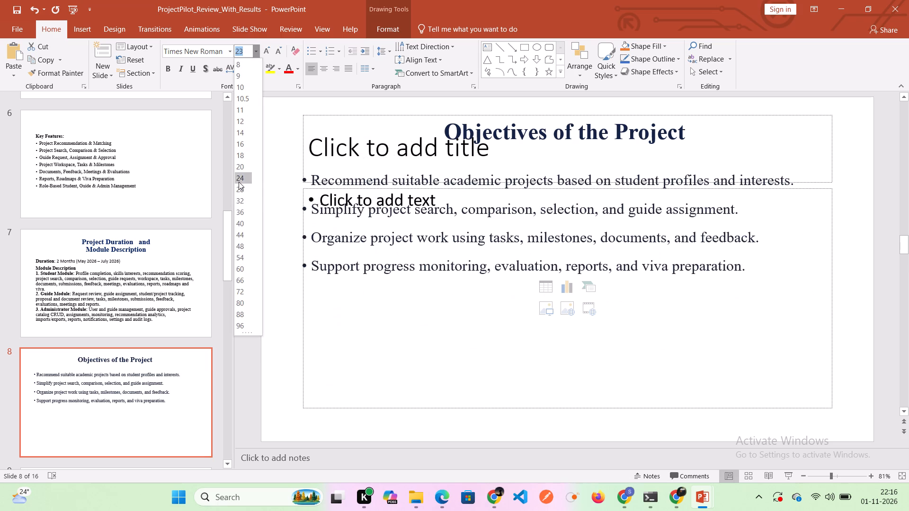
left_click(239, 182)
Check the font size of the "Project Duration and Module Description" title on slide 7.
left_click(145, 278)
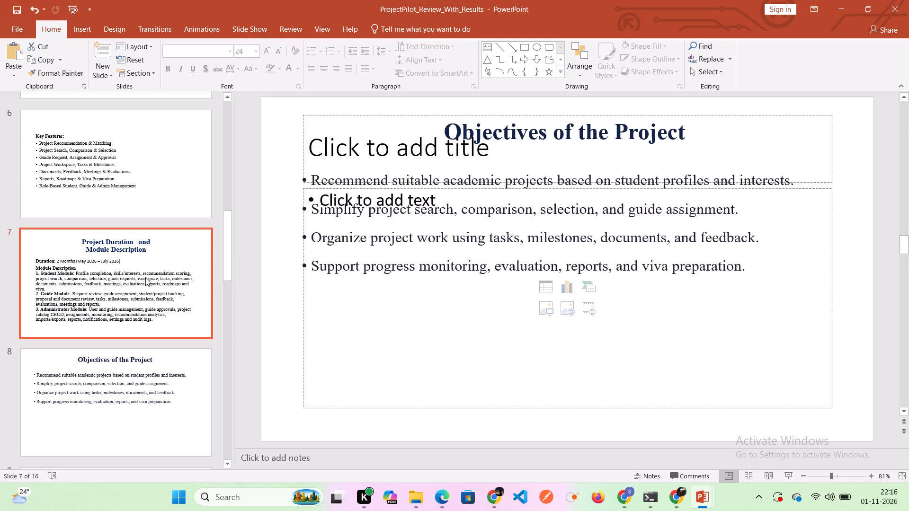
left_click(143, 245)
left_click(681, 167)
left_click(674, 152)
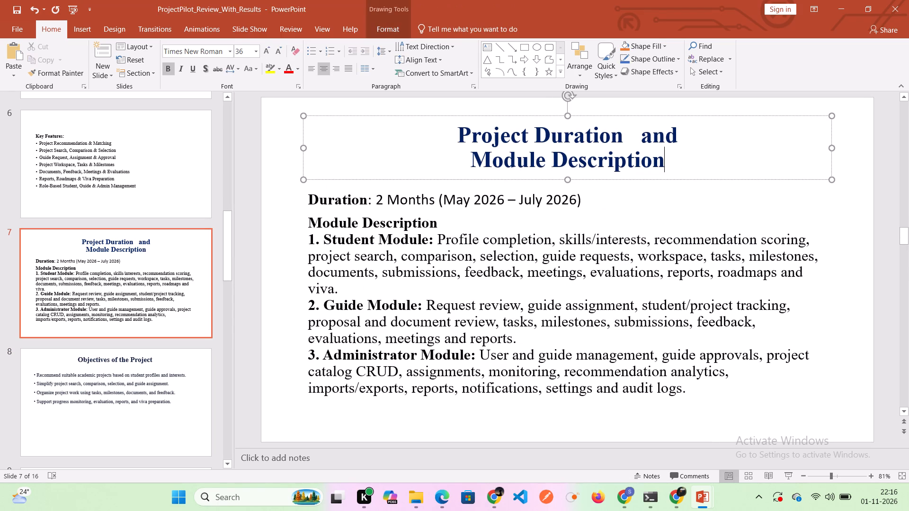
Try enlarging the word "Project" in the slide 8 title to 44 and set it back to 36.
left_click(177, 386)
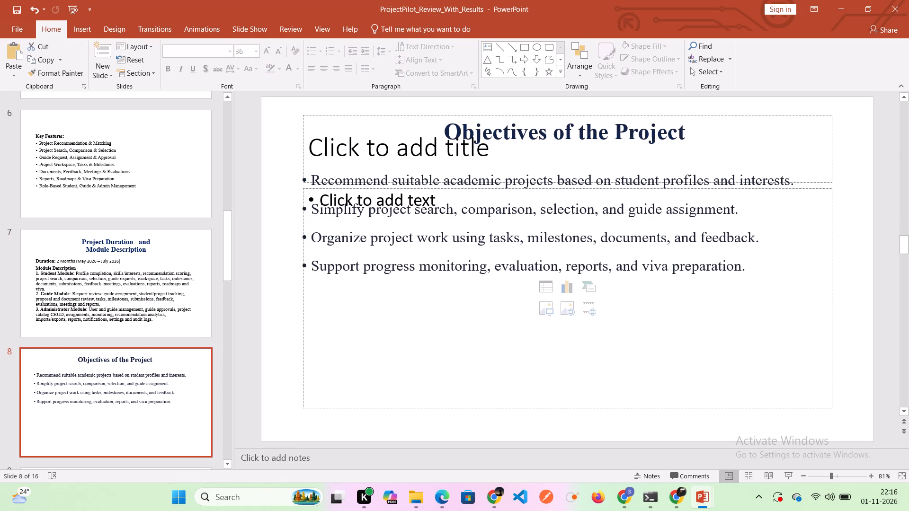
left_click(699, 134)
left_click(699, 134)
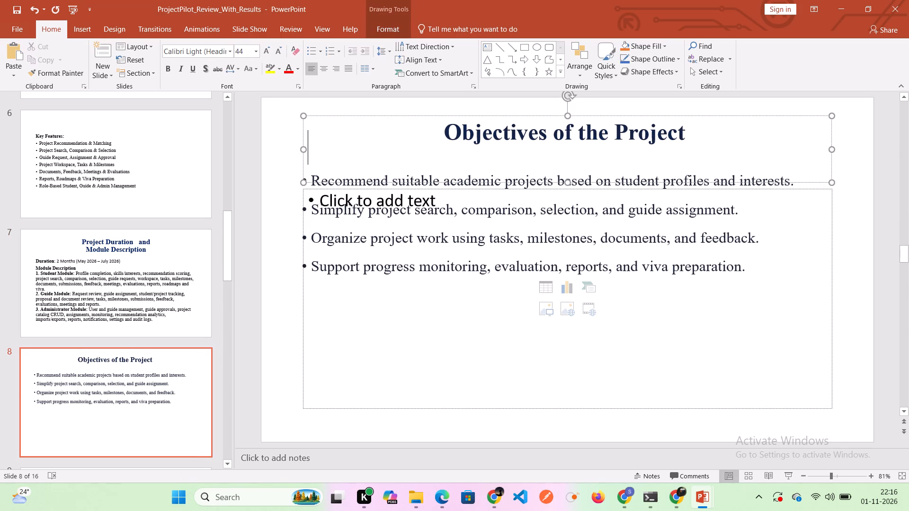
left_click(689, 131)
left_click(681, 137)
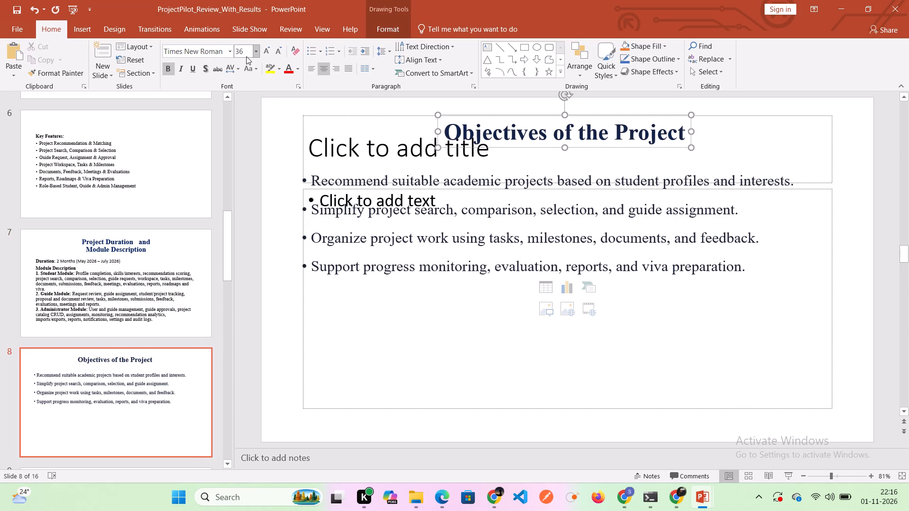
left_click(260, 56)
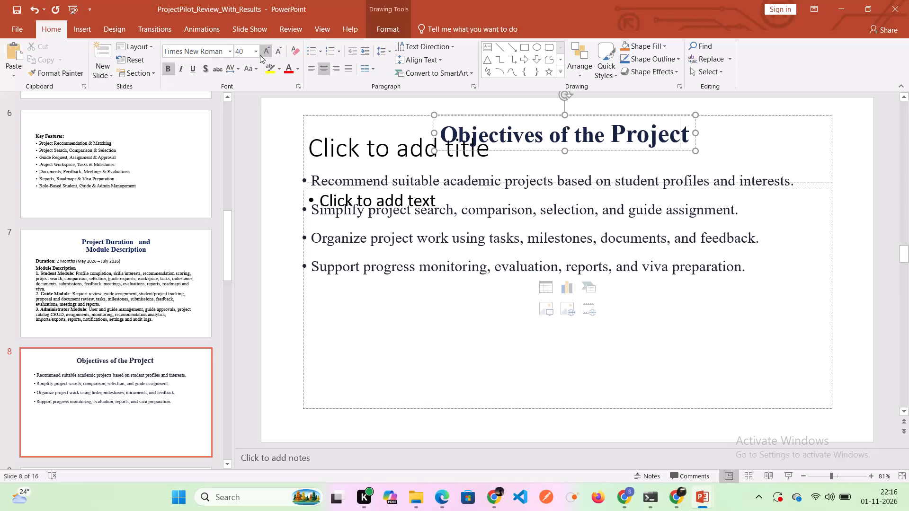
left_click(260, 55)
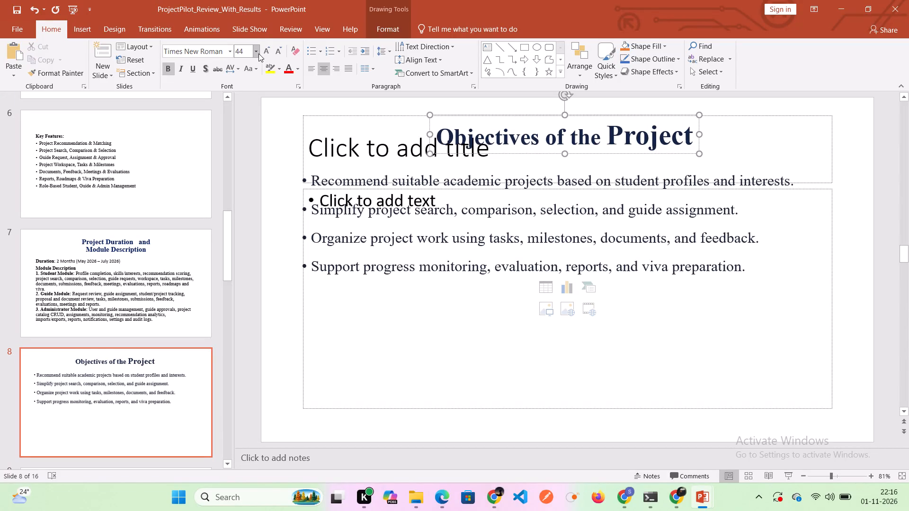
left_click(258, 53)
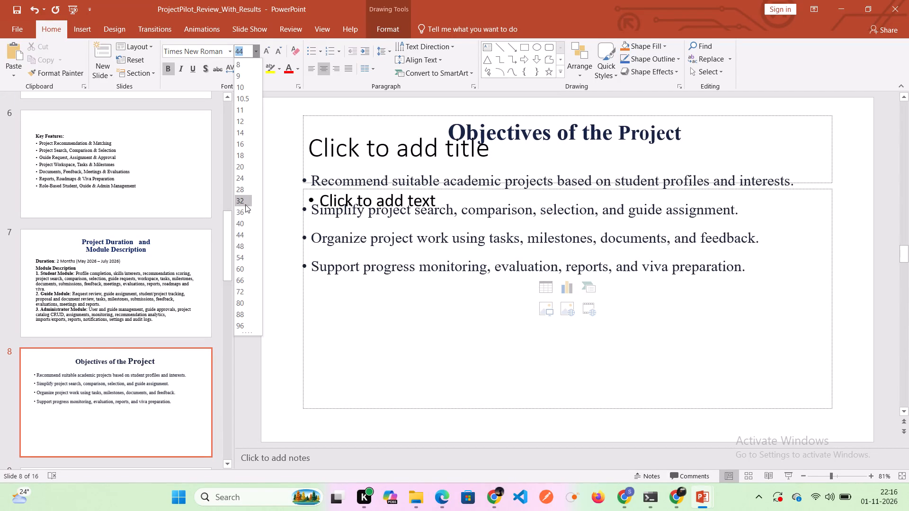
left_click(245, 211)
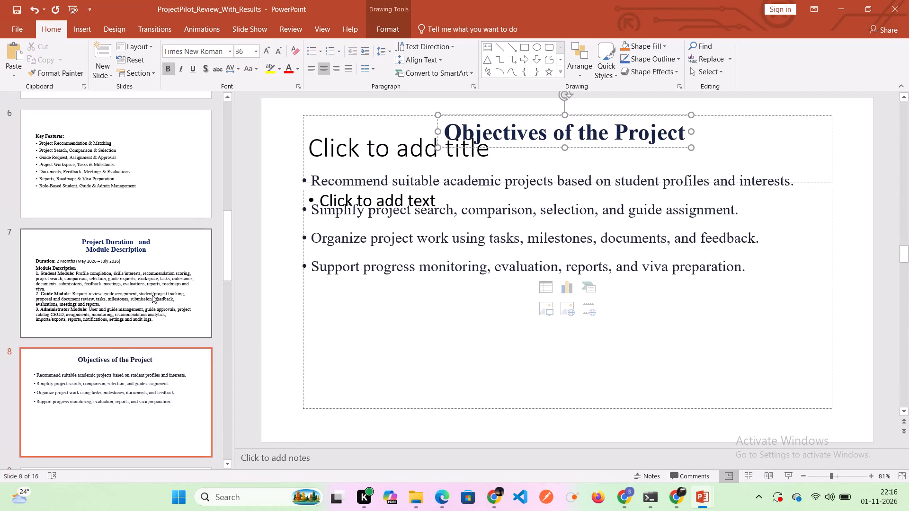
Compare the title font sizes on slides 7, 8 and 9.
left_click(152, 295)
left_click(670, 148)
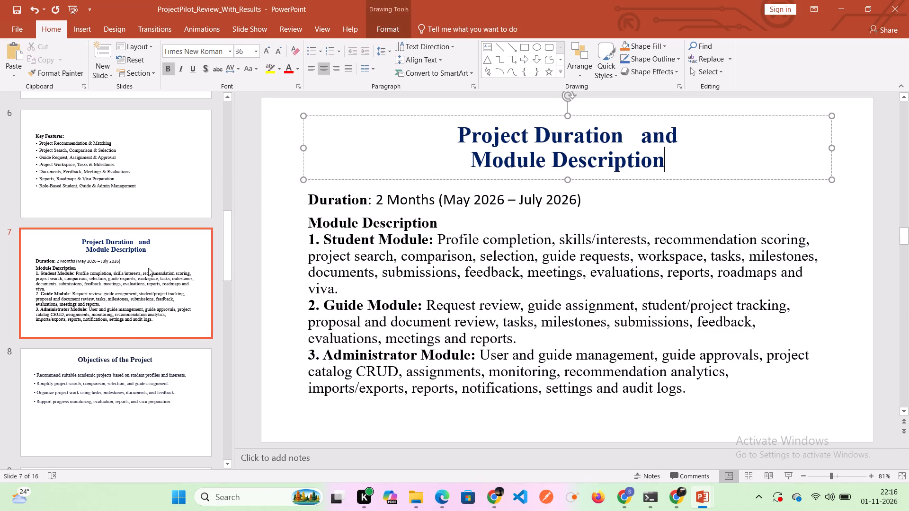
left_click(124, 365)
left_click(677, 132)
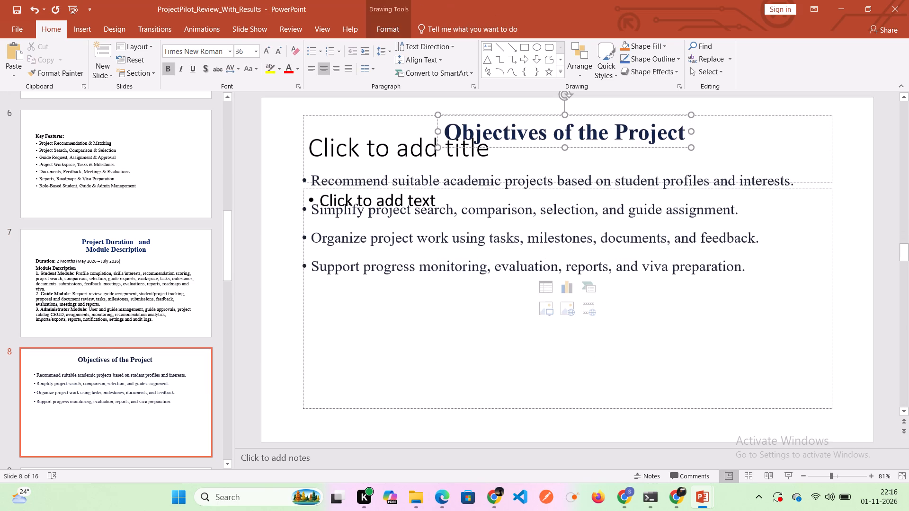
scroll(96, 242, "down", 2)
left_click(133, 398)
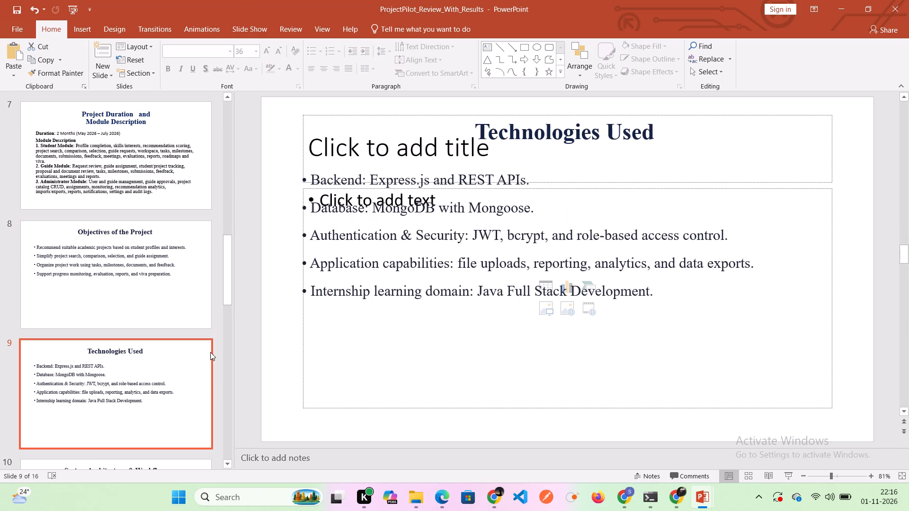
left_click(659, 135)
Review slides 1 to 6 one by one, checking their titles and text for consistency.
scroll(241, 202, "down", 2)
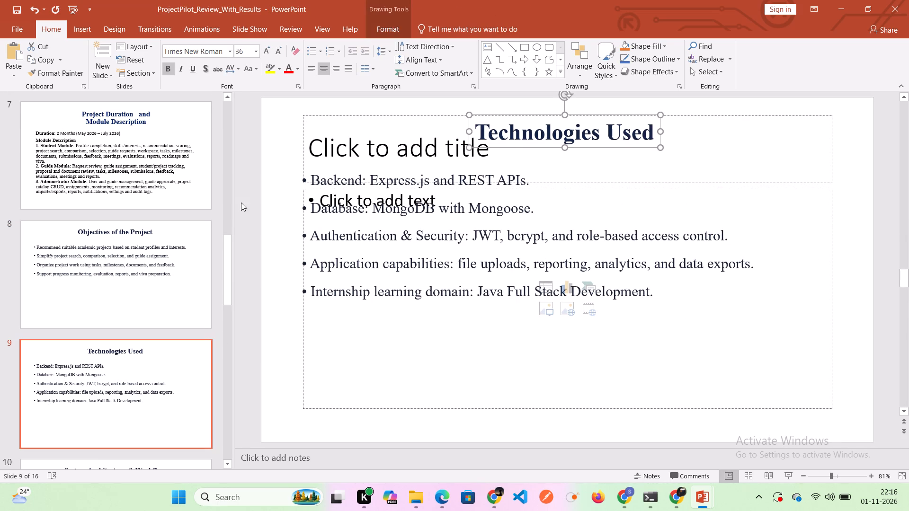
scroll(159, 218, "up", 7)
scroll(173, 164, "up", 17)
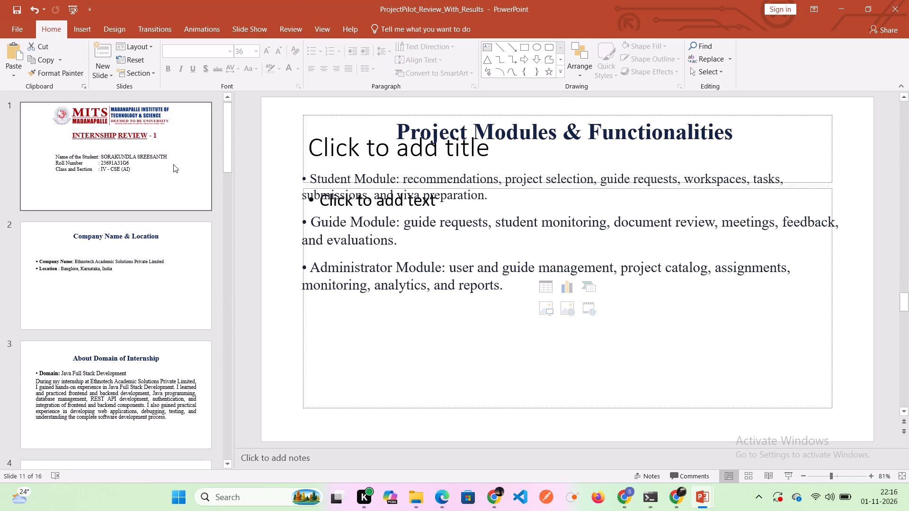
scroll(173, 164, "up", 3)
left_click(173, 164)
left_click(135, 283)
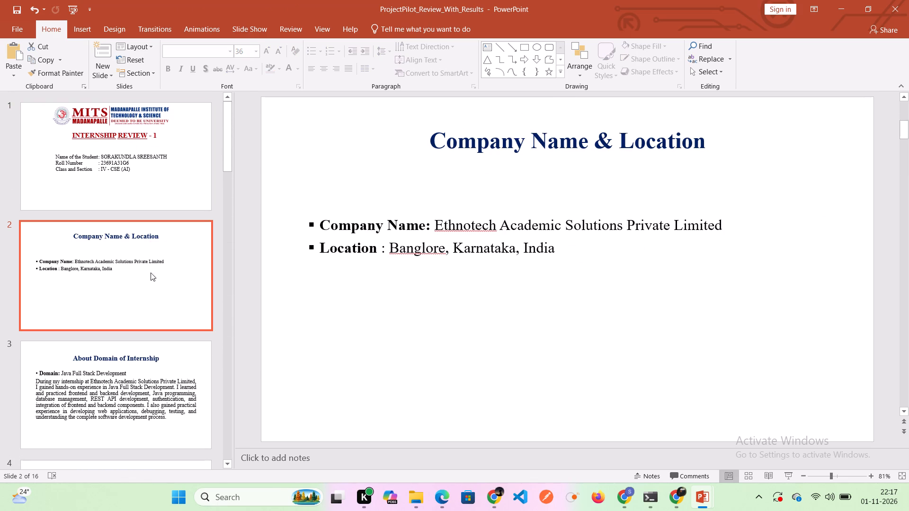
scroll(157, 265, "down", 2)
left_click(153, 285)
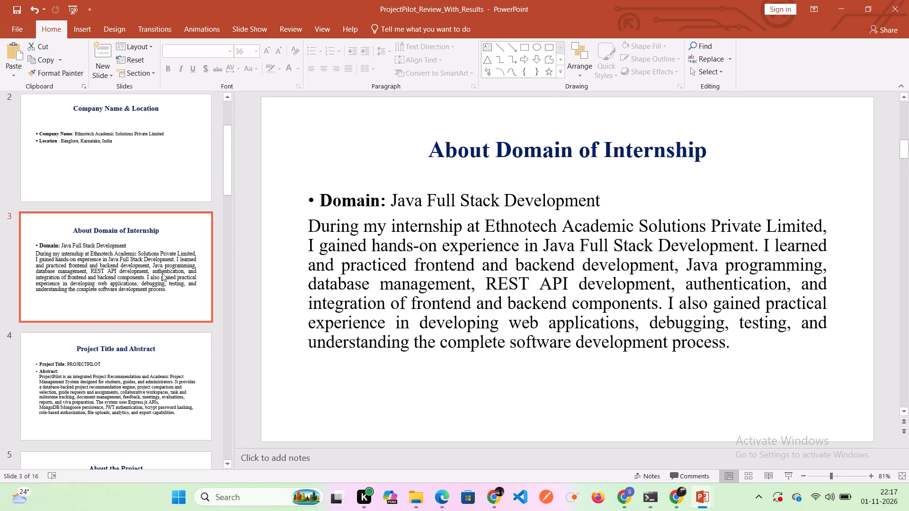
scroll(161, 272, "down", 2)
left_click(157, 263)
scroll(157, 261, "down", 1)
left_click(156, 258)
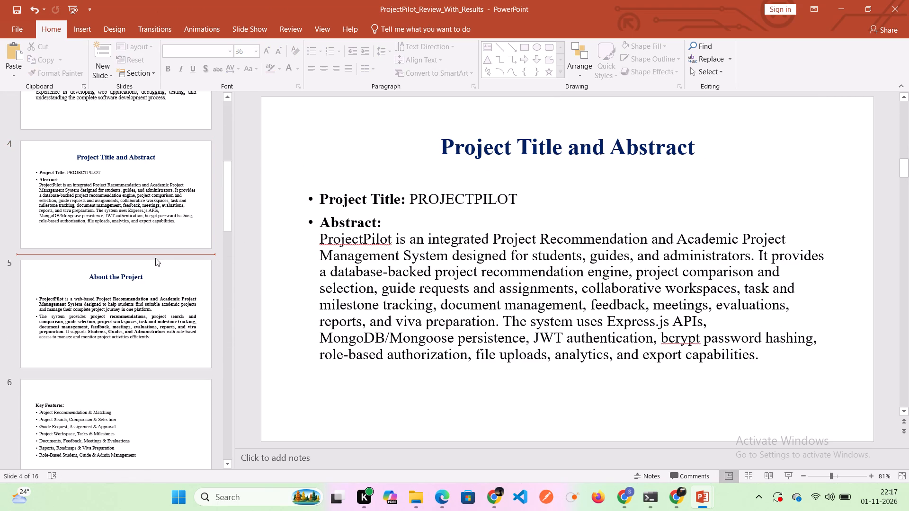
left_click(165, 303)
scroll(169, 283, "down", 2)
left_click(174, 317)
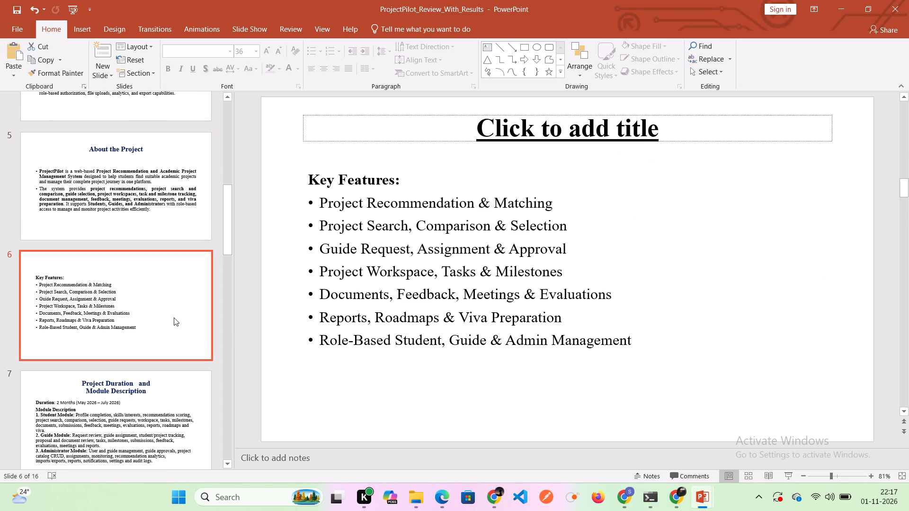
Continue the slide-by-slide review from the Project Duration slide through the Results and Offer Letter slides.
scroll(179, 306, "down", 2)
left_click(162, 301)
scroll(163, 276, "down", 2)
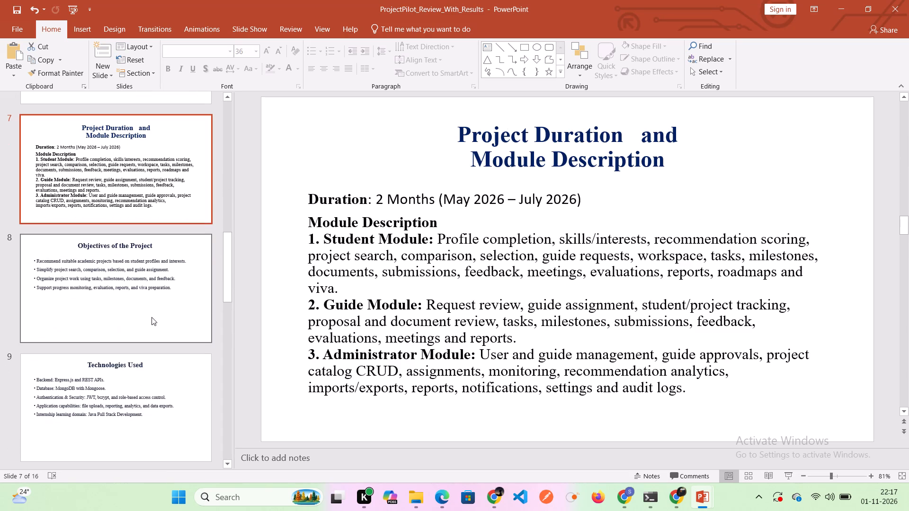
left_click(151, 317)
scroll(166, 261, "down", 2)
left_click(144, 298)
scroll(157, 291, "down", 2)
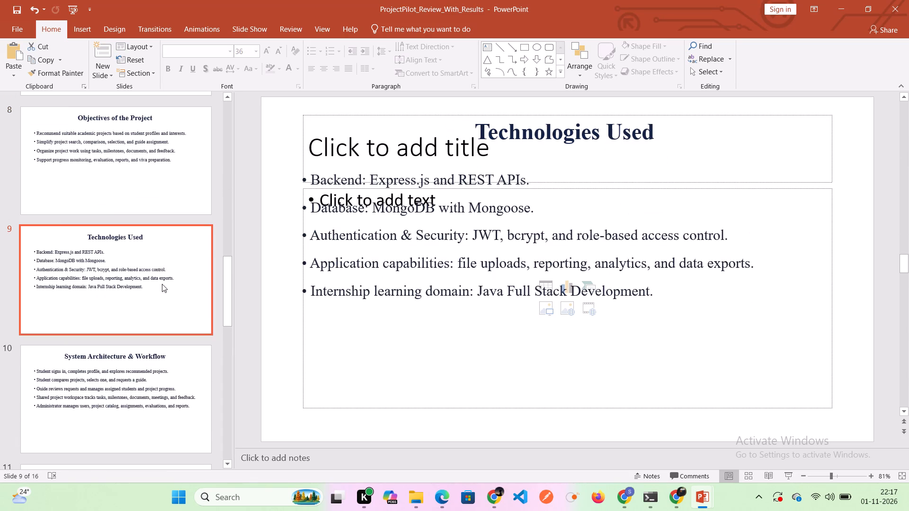
left_click(137, 291)
scroll(144, 285, "down", 3)
left_click(143, 279)
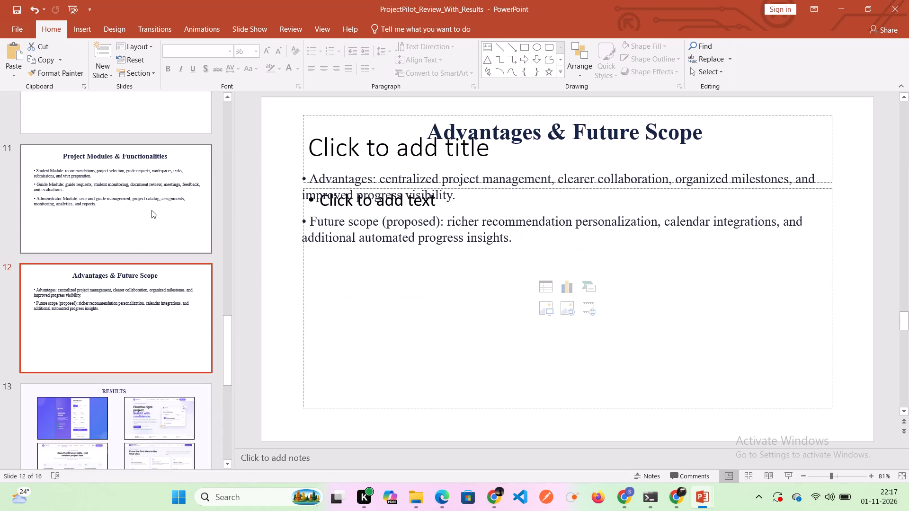
scroll(151, 210, "down", 3)
left_click(145, 264)
scroll(166, 296, "down", 2)
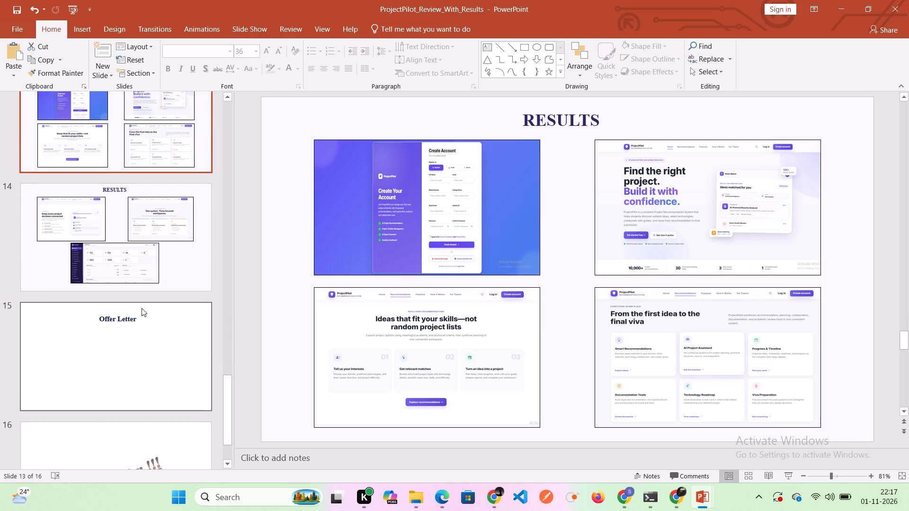
left_click(142, 308)
On Results slide 14, move the "One system. Three focused workspaces." screenshot slightly left, keeping it level with the neighbouring screenshot.
left_click(131, 256)
scroll(147, 275, "down", 1)
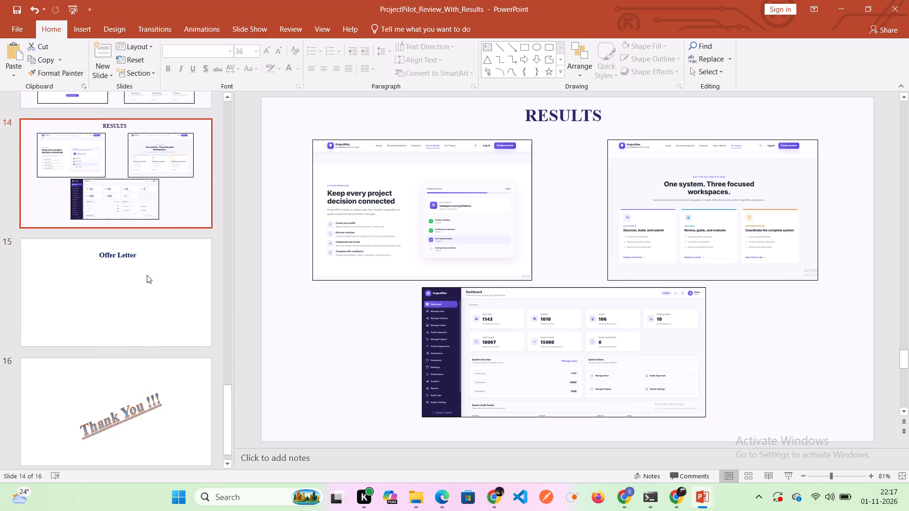
left_click(413, 139)
left_click(422, 140)
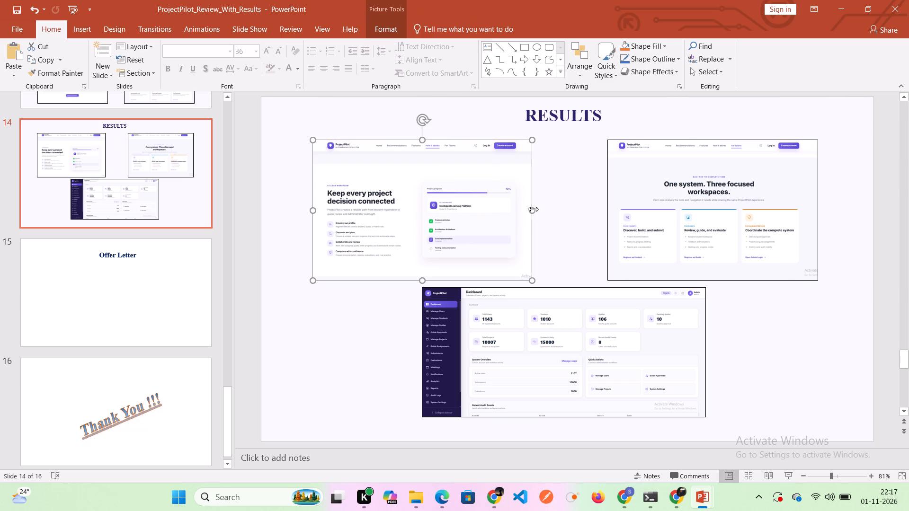
left_click(689, 262)
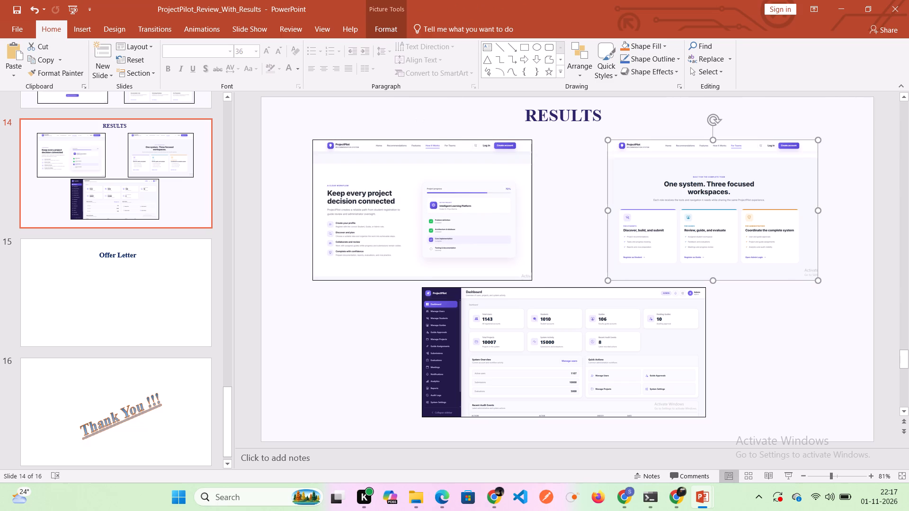
left_click_drag(715, 279, 720, 281)
left_click(648, 202)
left_click_drag(665, 198, 641, 198)
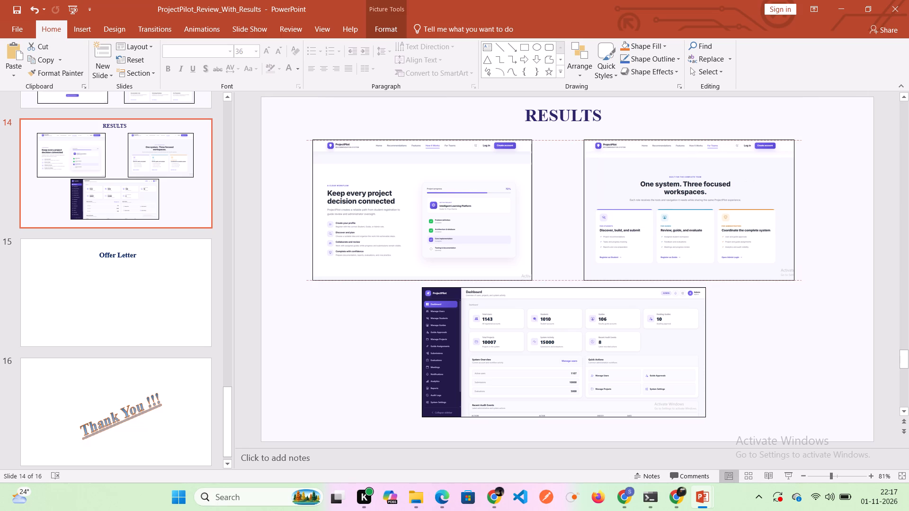
left_click_drag(641, 198, 646, 195)
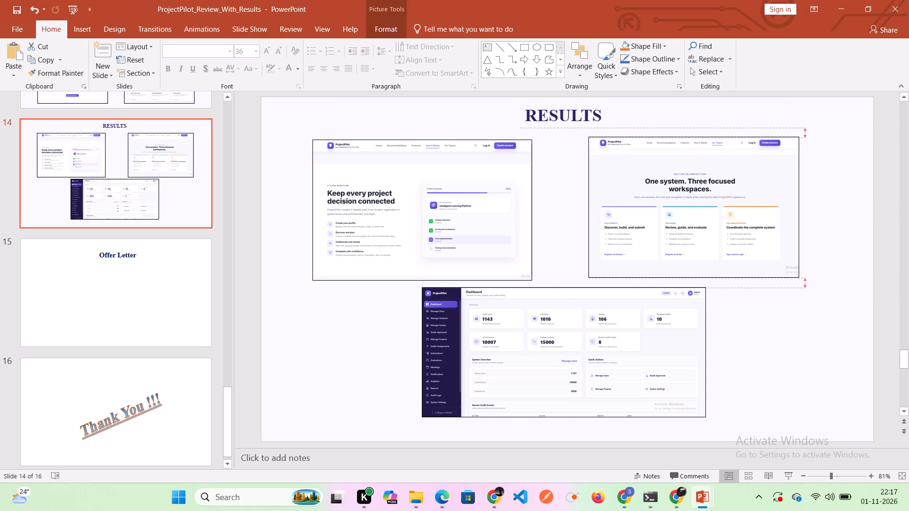
left_click_drag(646, 195, 652, 199)
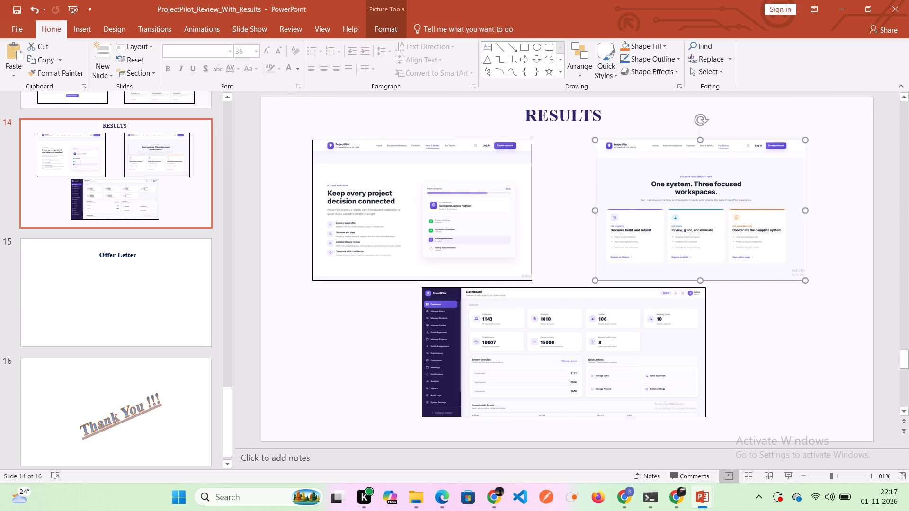
Shift the "Keep every project decision connected" screenshot slightly right and the Dashboard screenshot slightly right and down on slide 14.
left_click_drag(453, 200, 462, 199)
left_click(557, 353)
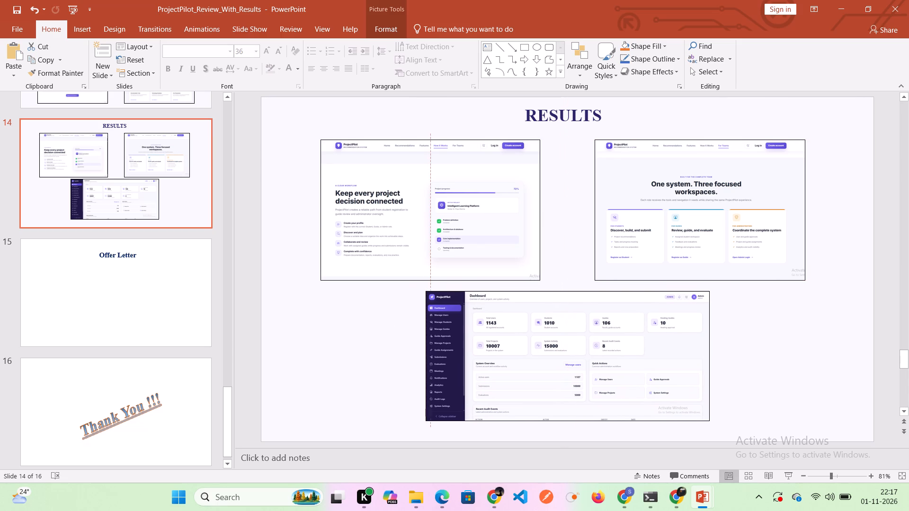
left_click(361, 314)
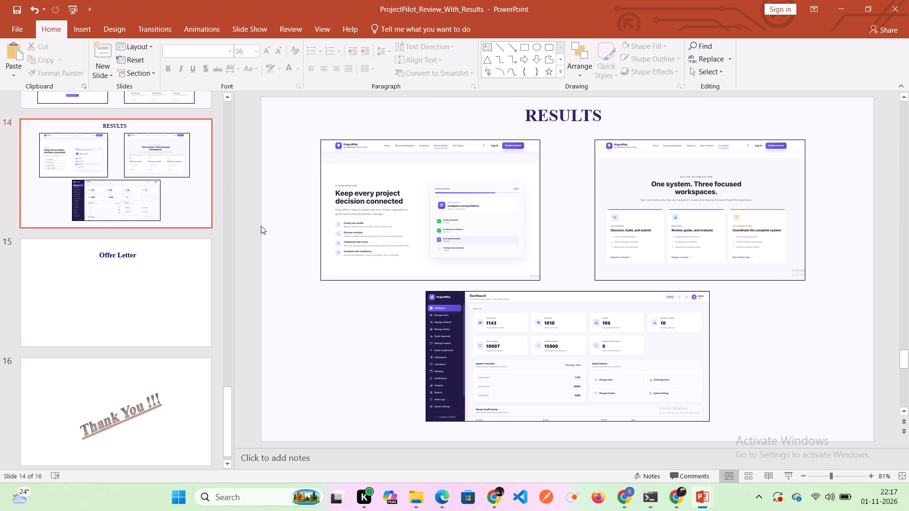
Close the ProjectPilot_Review_With_Results presentation and save its changes.
left_click(256, 299)
scroll(413, 185, "up", 7)
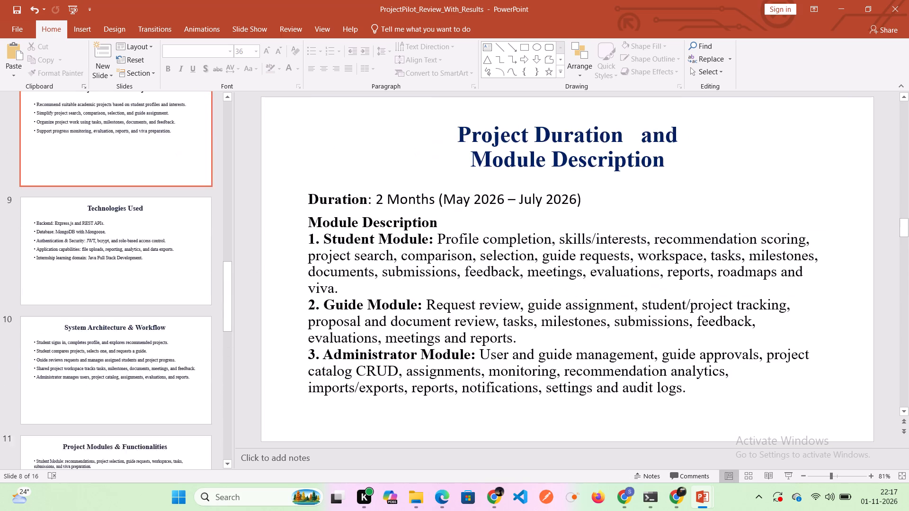
scroll(464, 179, "up", 16)
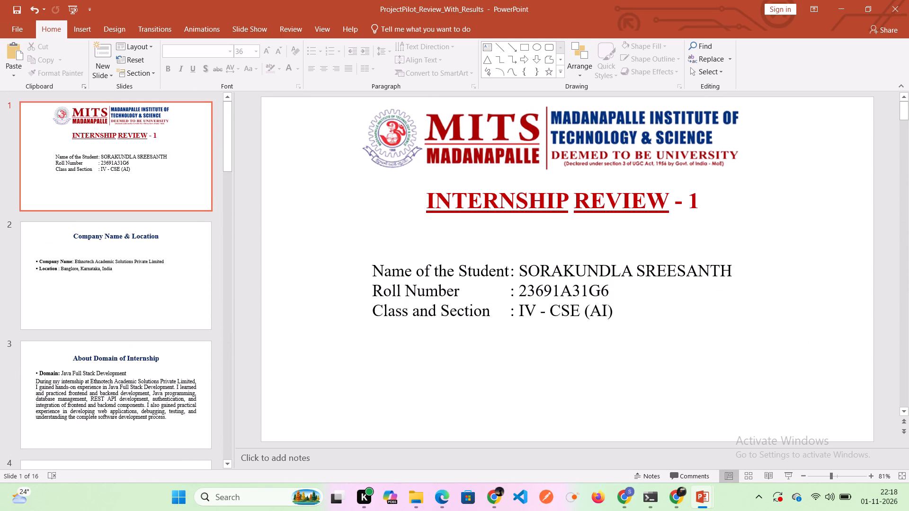
left_click(908, 0)
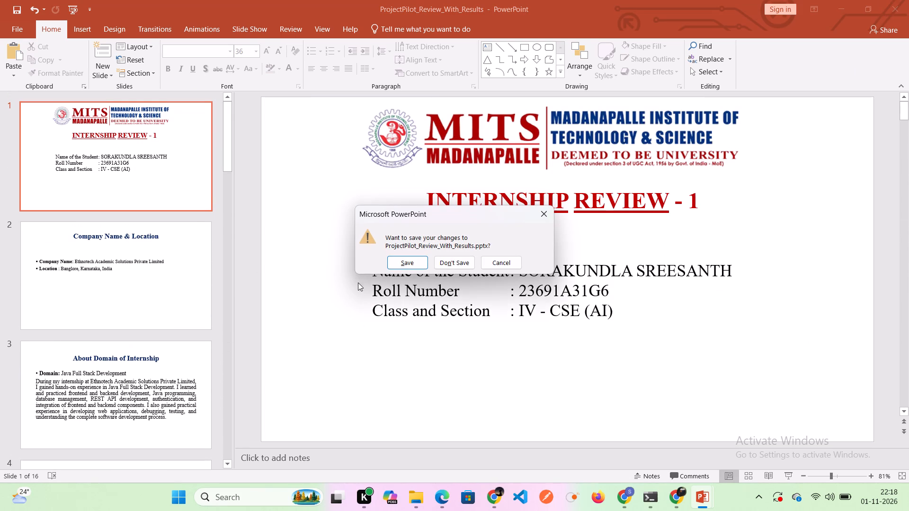
left_click(401, 260)
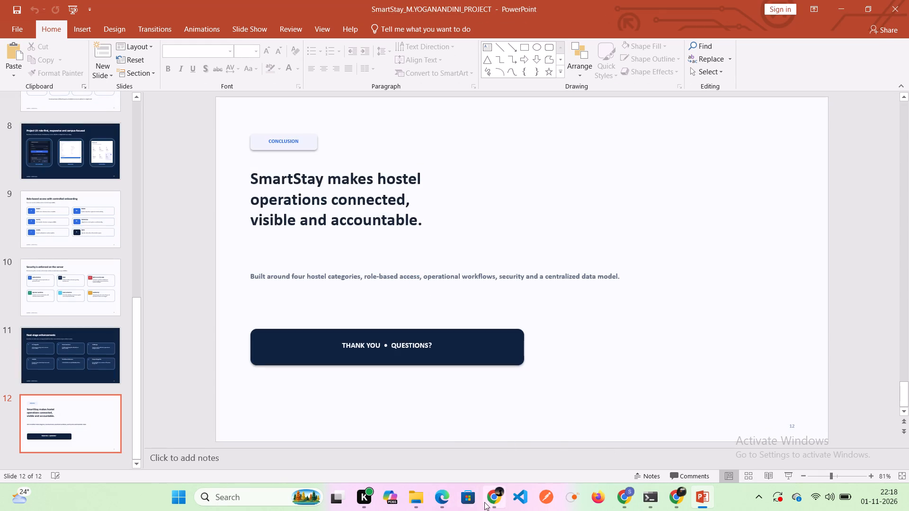
Switch to File Explorer and reopen ProjectPilot_Review_With_Results from the Downloads folder.
left_click(420, 501)
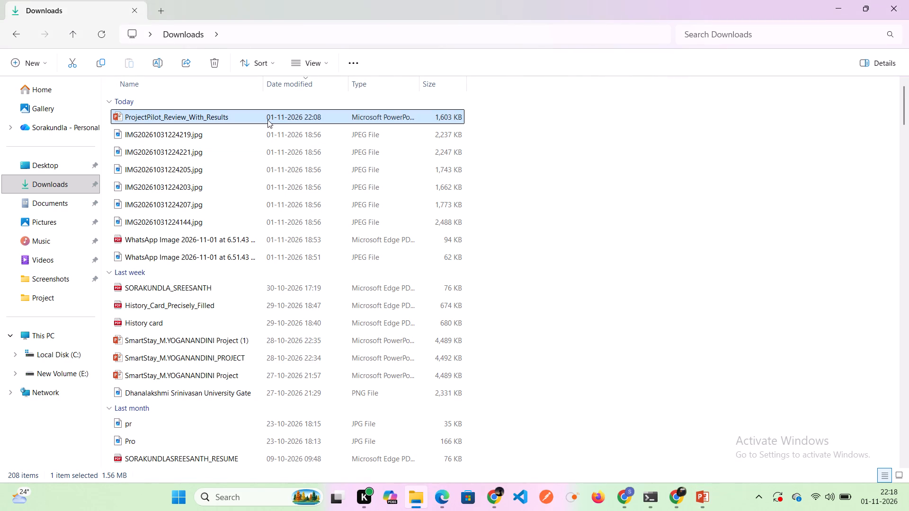
double_click(267, 120)
Look through the reopened deck from the title slide to the Thank You slide and back, and close it.
scroll(462, 215, "down", 3)
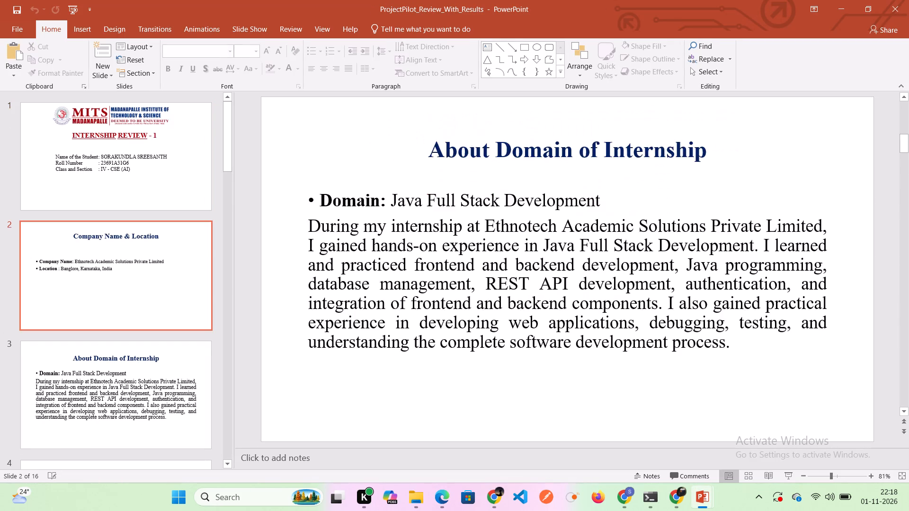
scroll(463, 215, "down", 12)
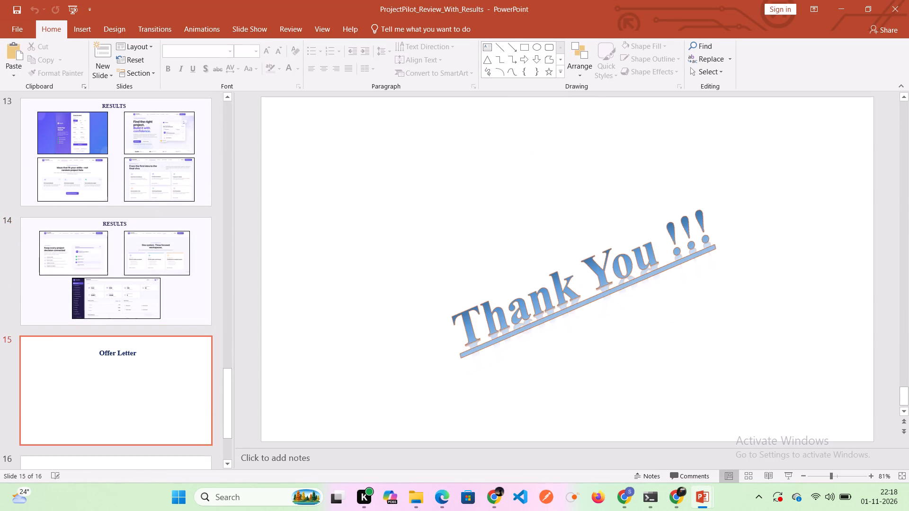
scroll(465, 213, "up", 4)
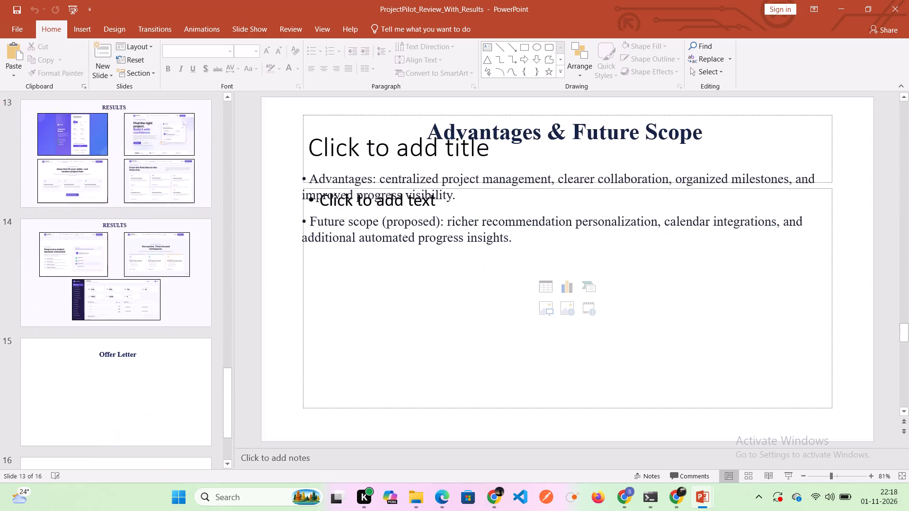
scroll(465, 213, "up", 17)
scroll(485, 188, "up", 6)
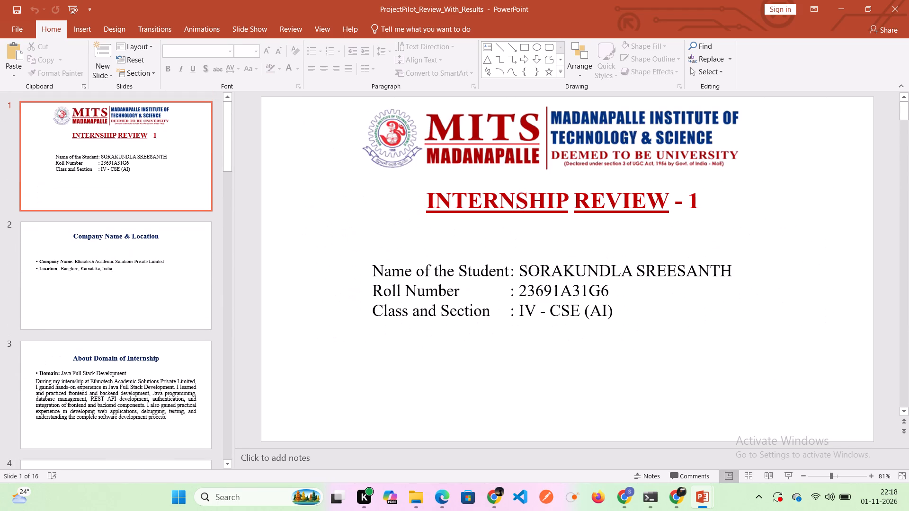
left_click(908, 0)
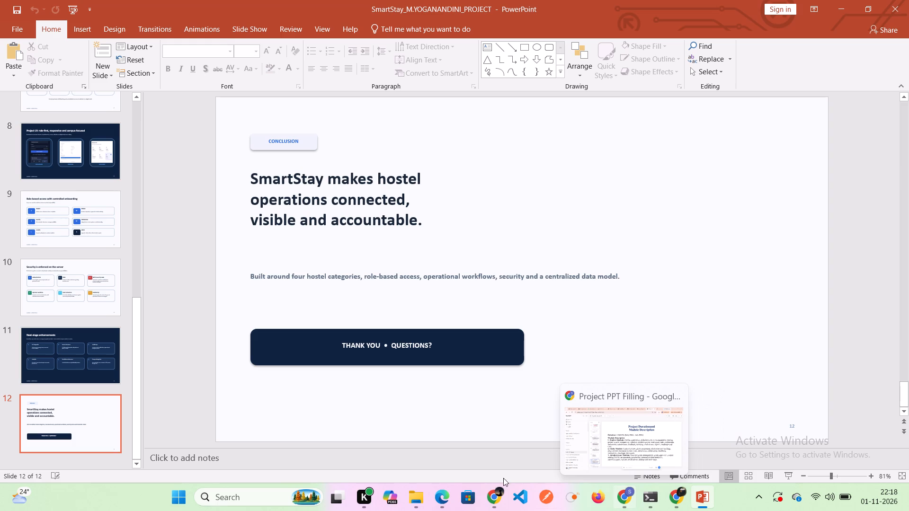
Switch to File Explorer and open the available actions for ProjectPilot_Review_With_Results in Downloads.
left_click(417, 501)
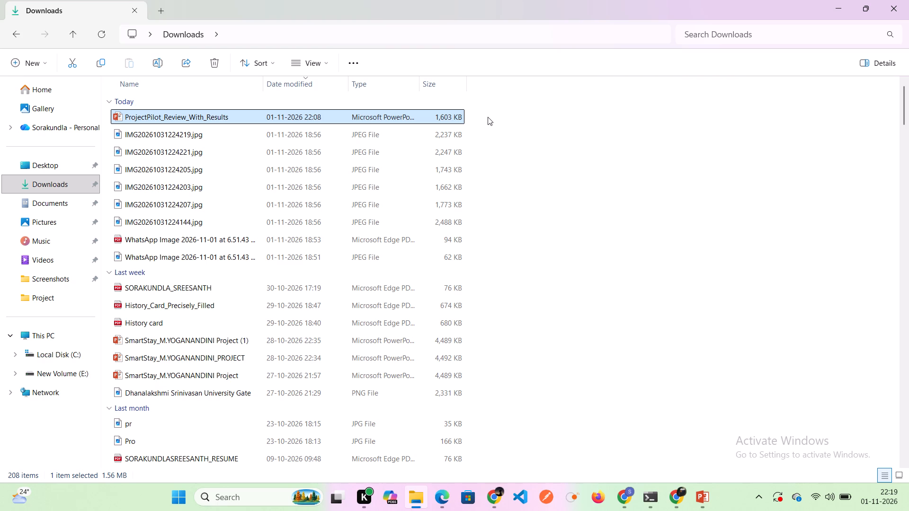
right_click(245, 112)
Open the file name of ProjectPilot_Review_With_Results for renaming and select its "Review_With_Results" part.
left_click(352, 130)
left_click(231, 117)
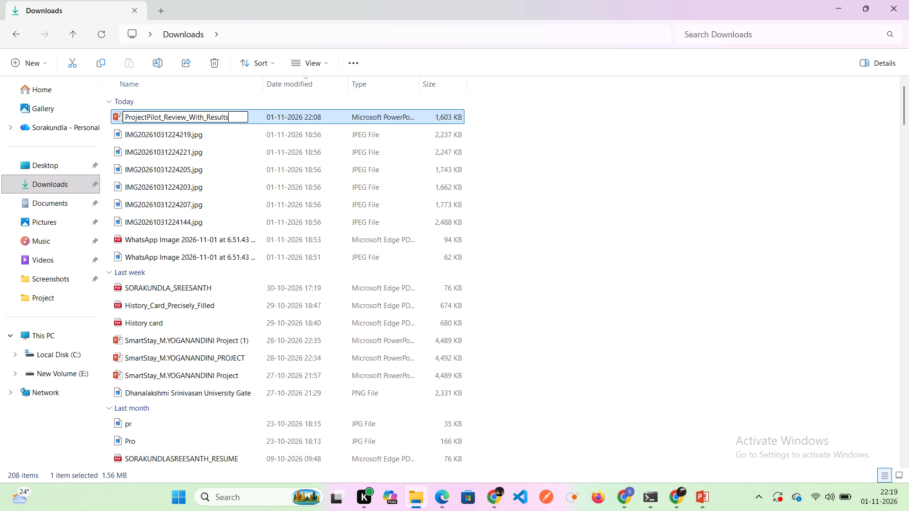